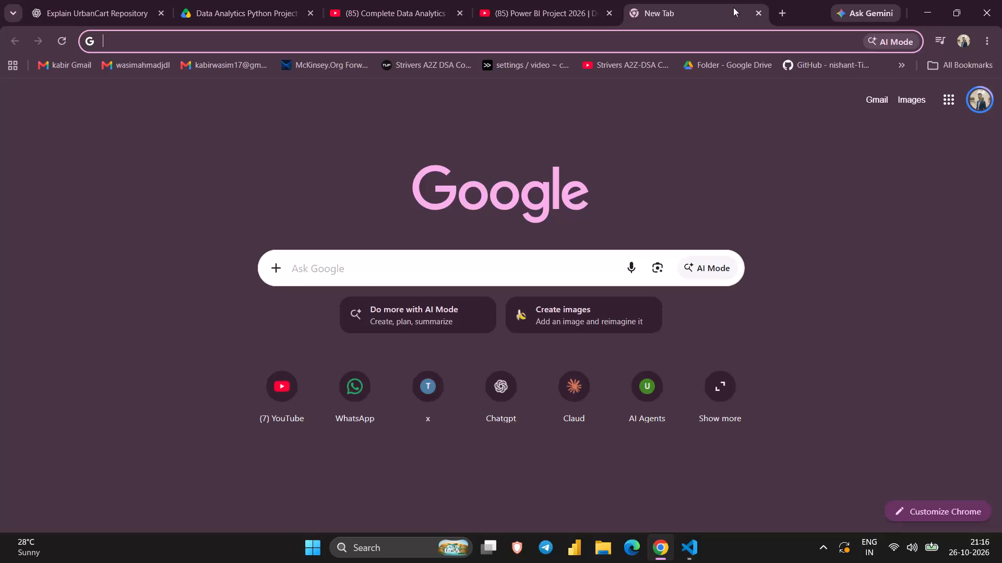
# Close the YouTube tab with the Power BI Project 2026 video.
pyautogui.click(608, 8)
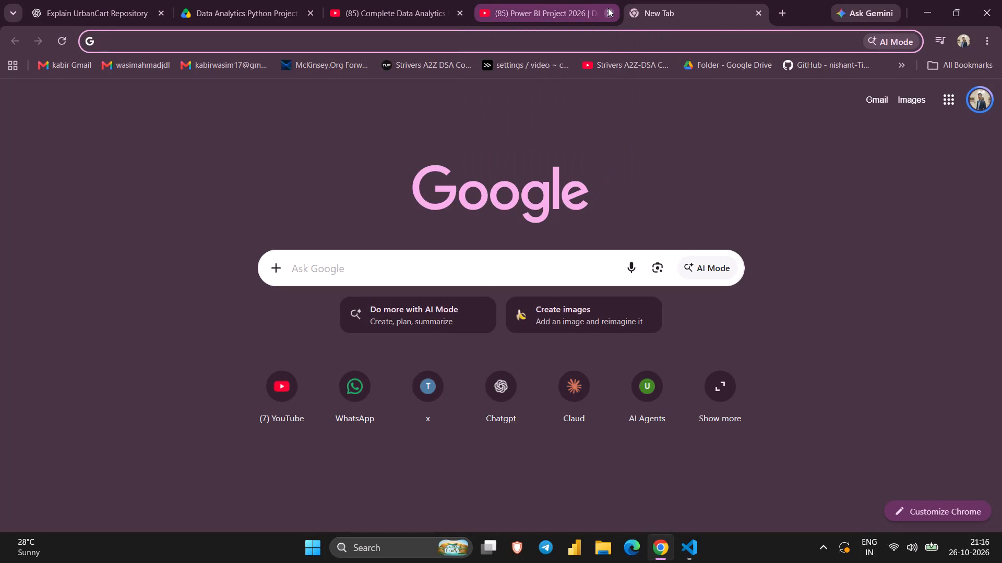
# Activate the Google search box on the new tab page for entering a query.
pyautogui.click(371, 253)
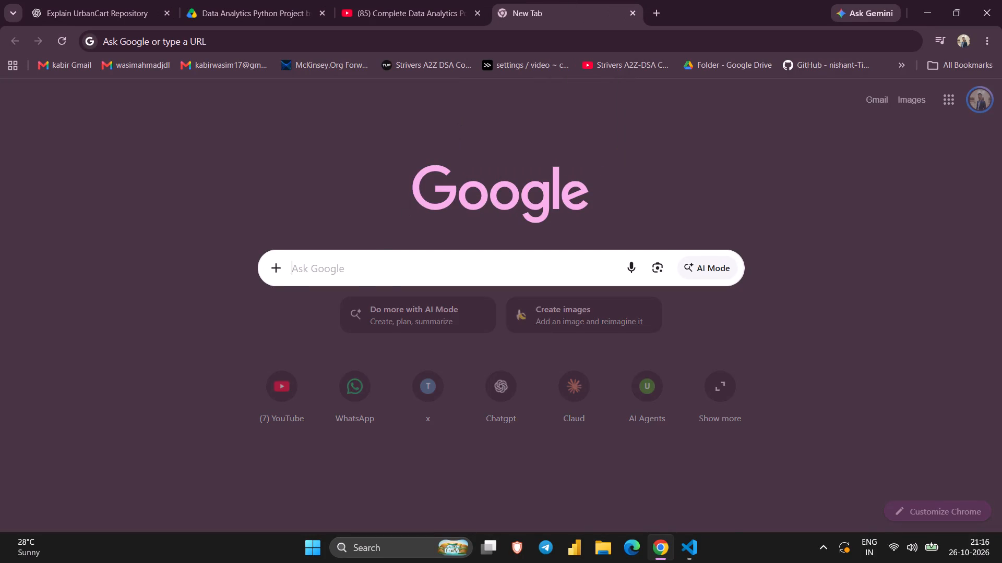
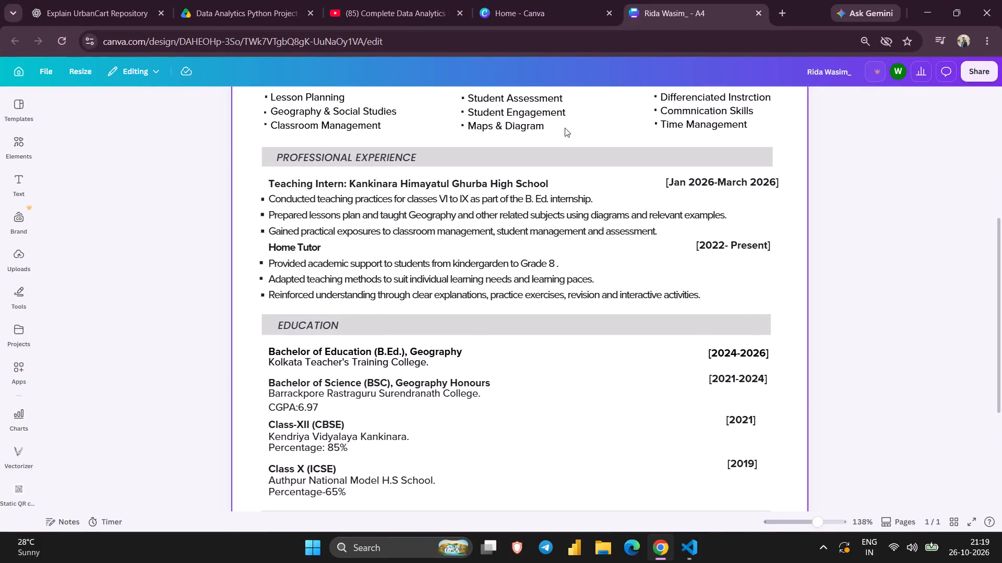
# Correct the misspelled word "Instrction" to "Instruction" in the third column of the Skills section.
pyautogui.doubleClick(745, 97)
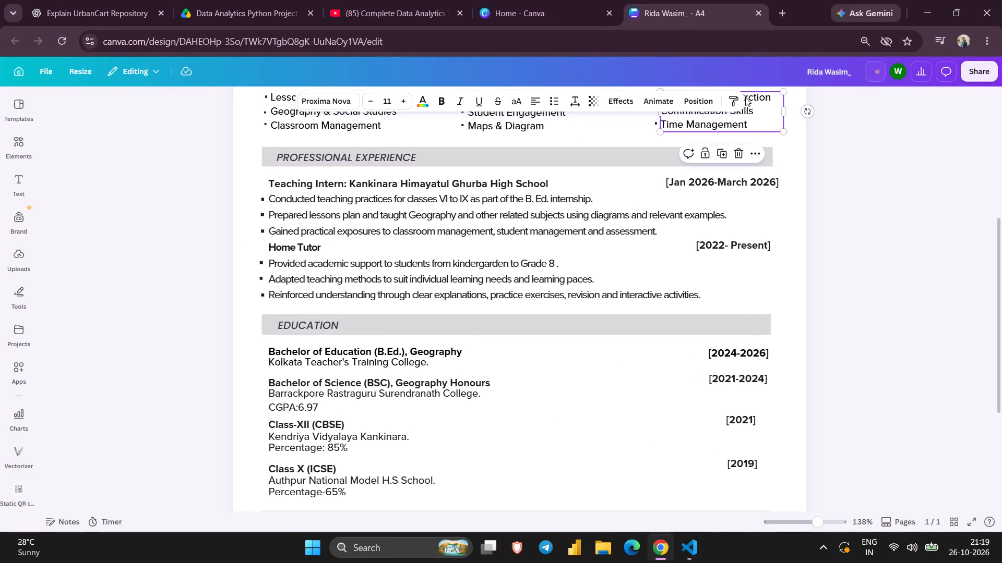
pyautogui.doubleClick(746, 97)
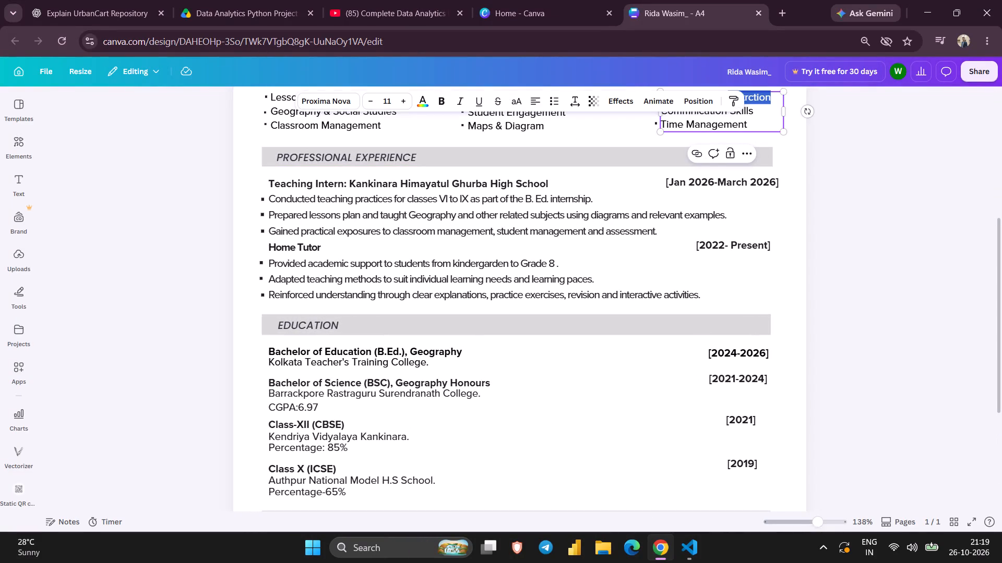
pyautogui.click(746, 97)
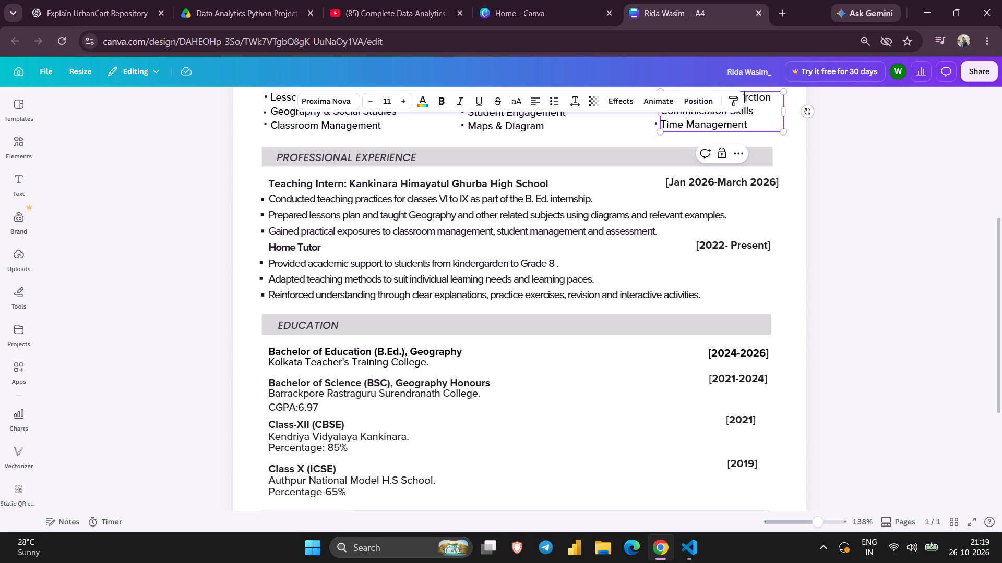
pyautogui.click(747, 95)
pyautogui.press('u')
pyautogui.click(830, 240)
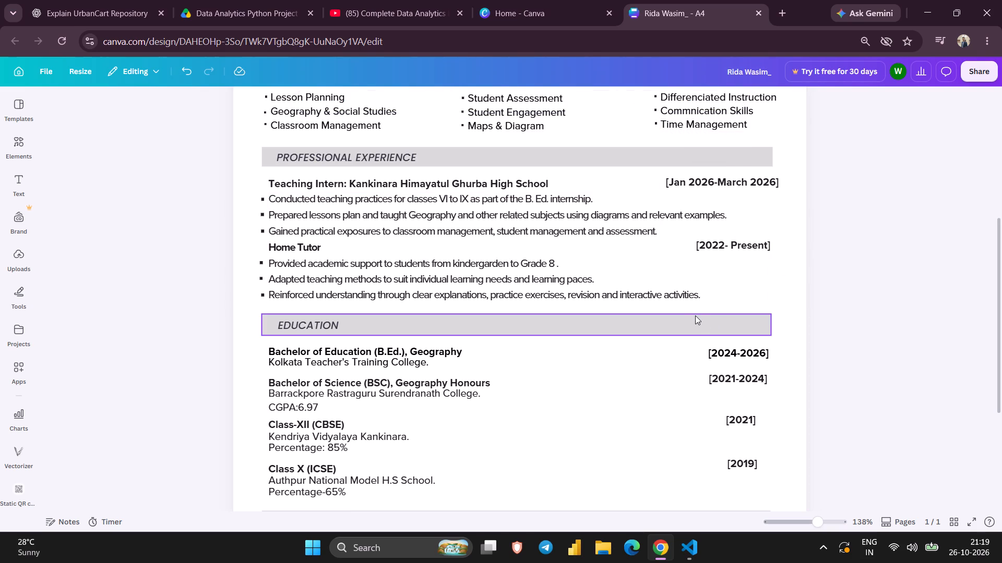
# Make the last item in the middle Skills column plural so it reads "Maps & Diagrams".
pyautogui.click(538, 124)
pyautogui.doubleClick(542, 124)
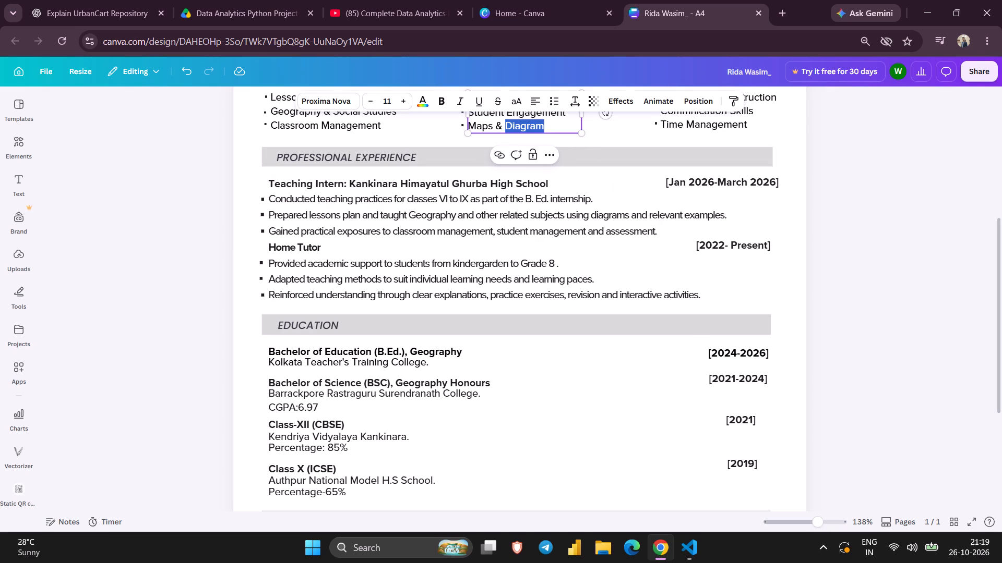
pyautogui.click(542, 124)
pyautogui.press('s')
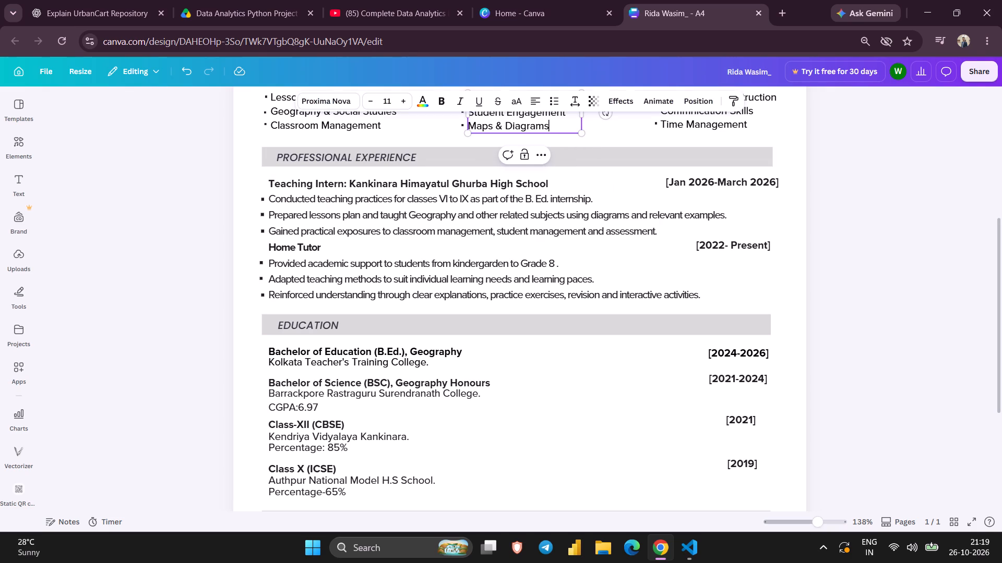
# Replace "Present" with 2026 in the Home Tutor date range under Professional Experience.
pyautogui.click(744, 242)
pyautogui.doubleClick(756, 247)
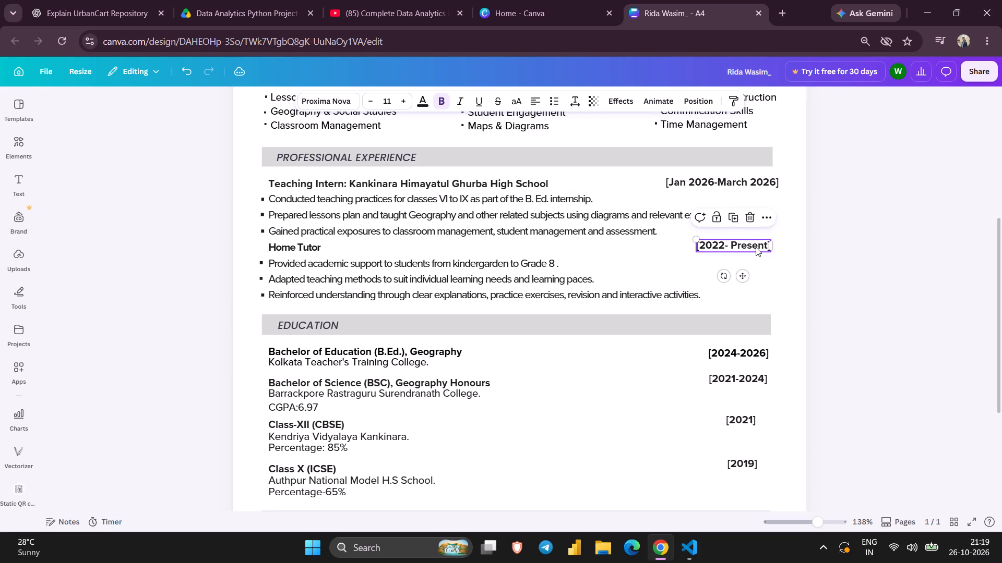
pyautogui.click(767, 248)
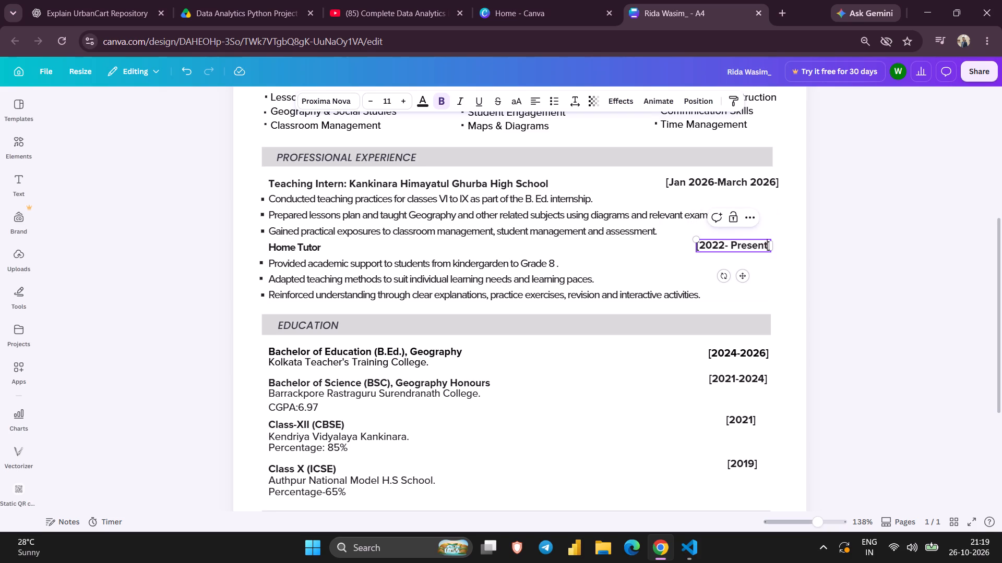
pyautogui.press('BackSpace')
pyautogui.press('BackSpace')
pyautogui.press('BackSpace')
pyautogui.press('BackSpace')
pyautogui.press('BackSpace')
pyautogui.press('BackSpace')
pyautogui.press('BackSpace')
pyautogui.write('2026')
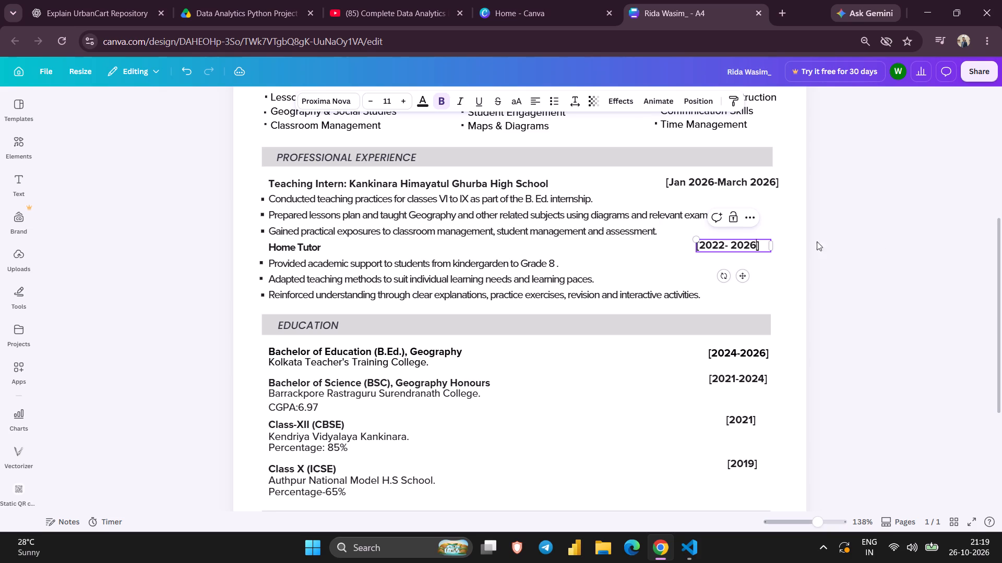
pyautogui.click(895, 248)
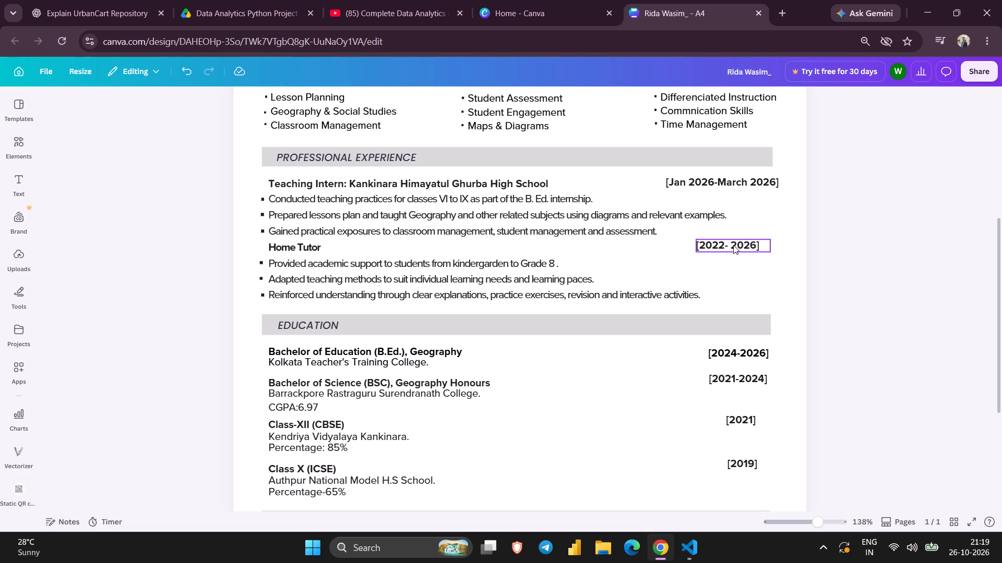
# Narrow the Home Tutor date box to fit its text and shift it outward to line up with the section header's right end.
pyautogui.moveTo(733, 244); pyautogui.dragTo(739, 244)
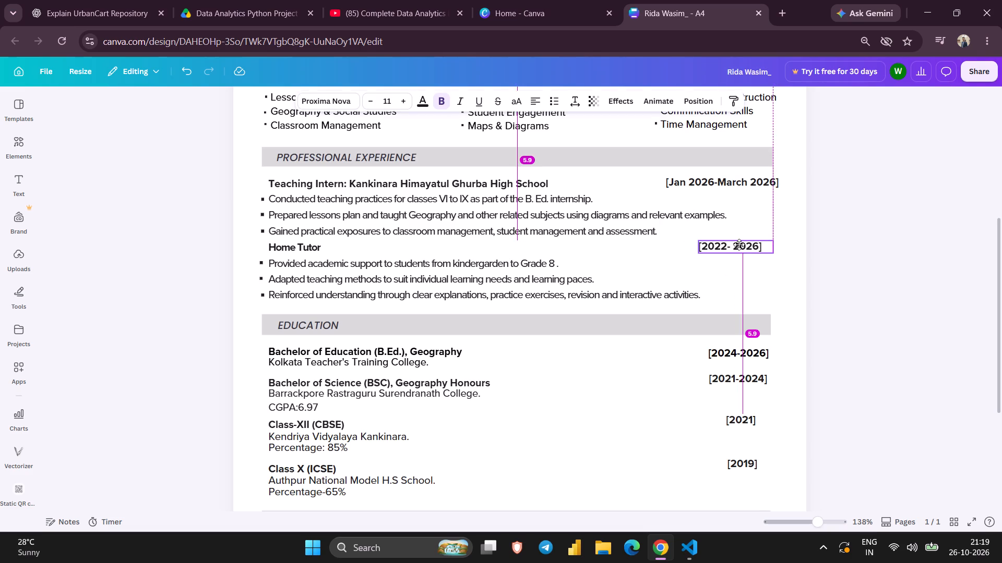
pyautogui.moveTo(739, 244); pyautogui.dragTo(741, 243)
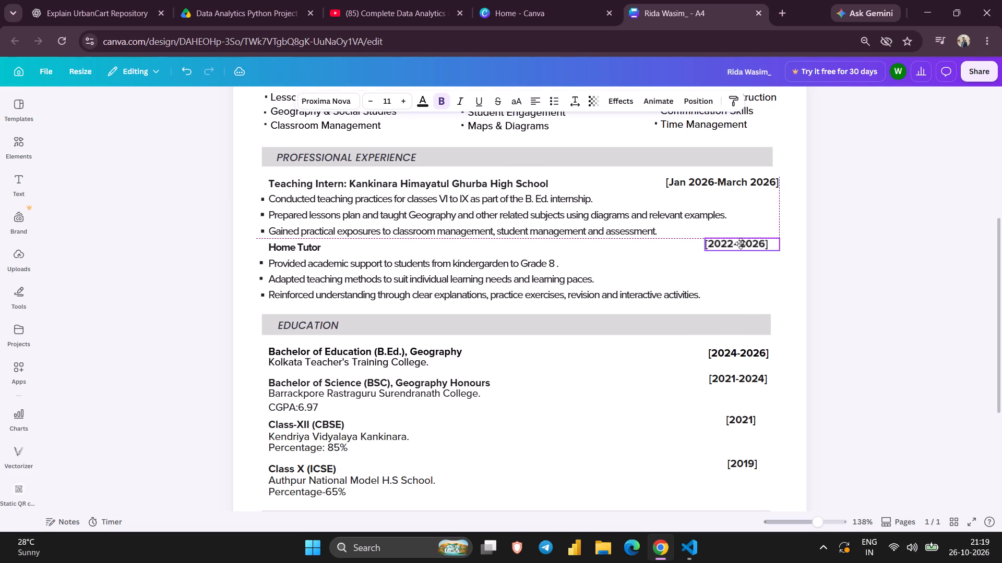
pyautogui.moveTo(741, 243); pyautogui.dragTo(741, 244)
pyautogui.moveTo(741, 244); pyautogui.dragTo(741, 244)
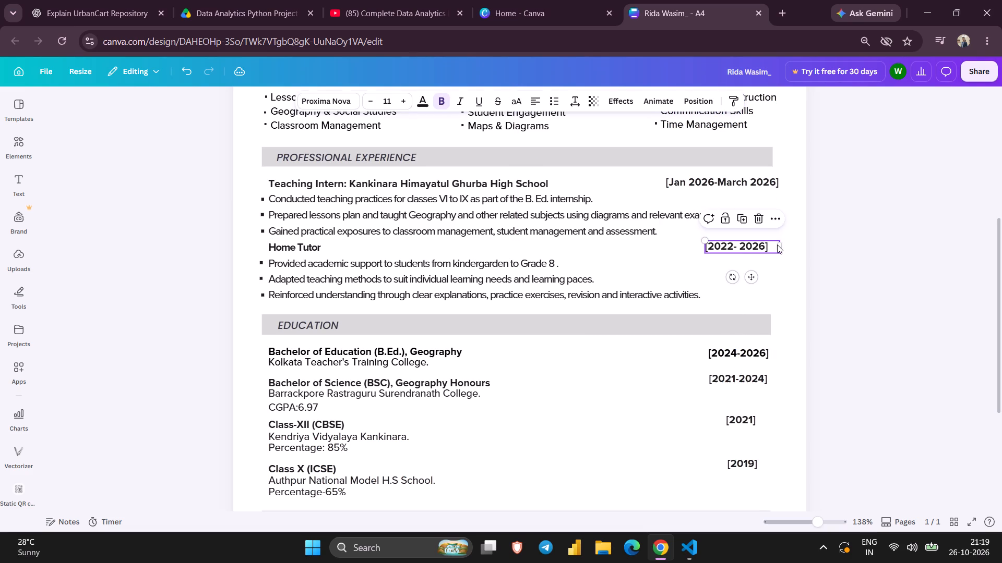
pyautogui.click(778, 244)
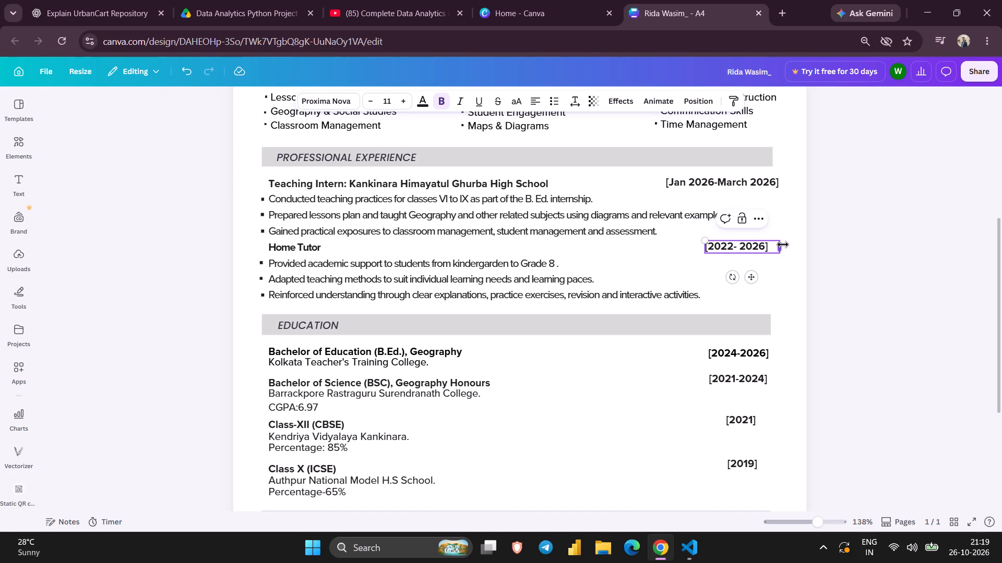
pyautogui.moveTo(782, 245); pyautogui.dragTo(774, 245)
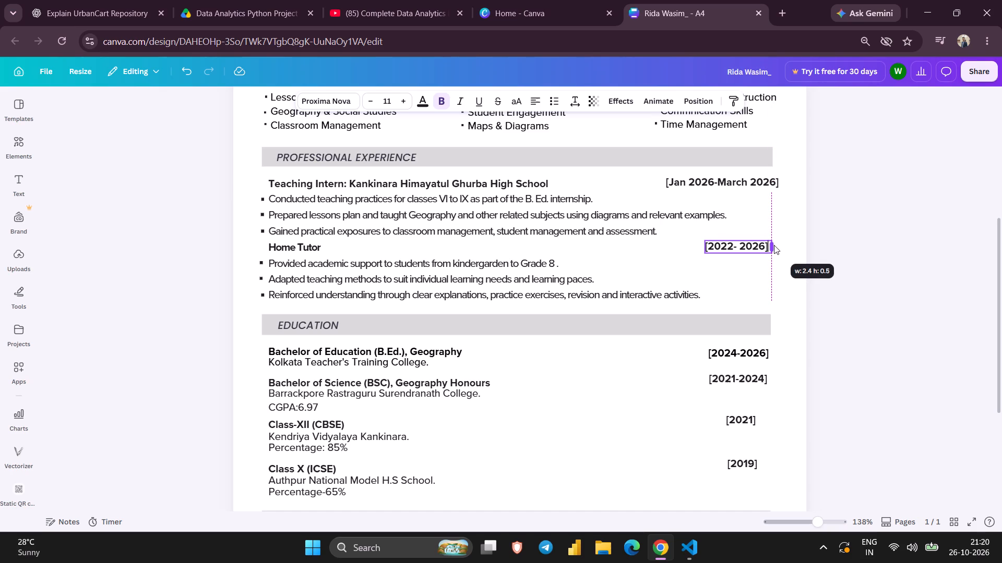
pyautogui.moveTo(774, 245); pyautogui.dragTo(774, 245)
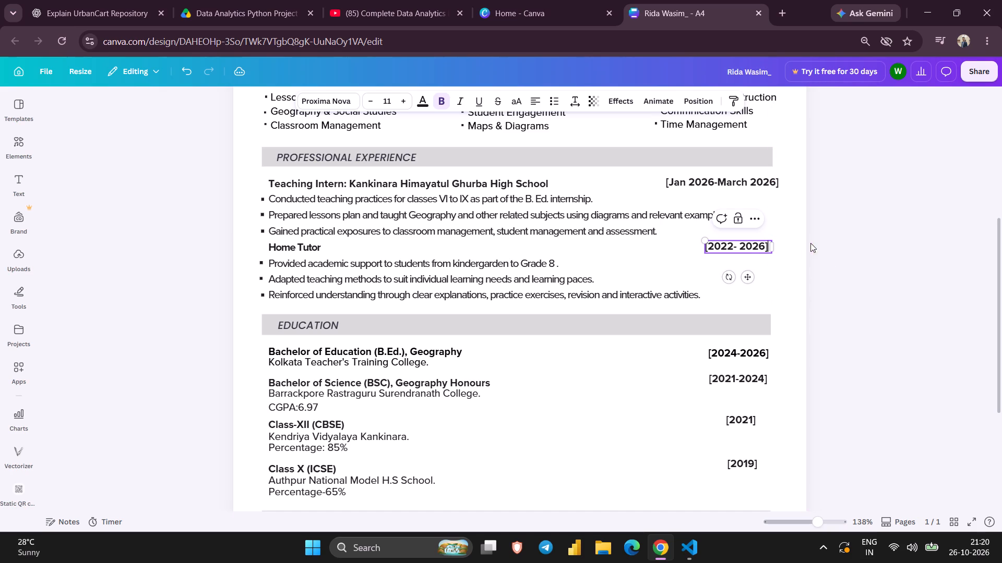
pyautogui.click(815, 242)
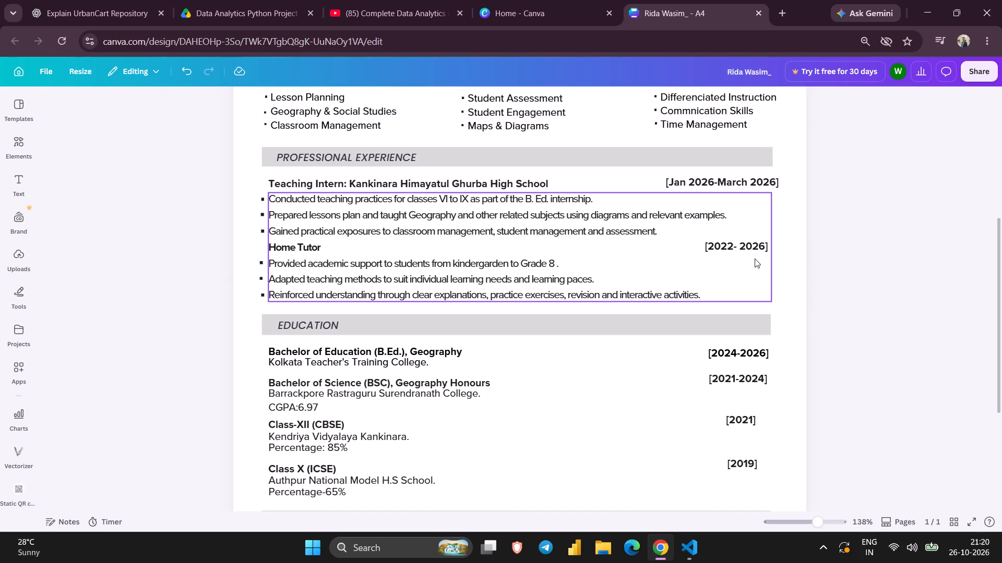
pyautogui.click(750, 250)
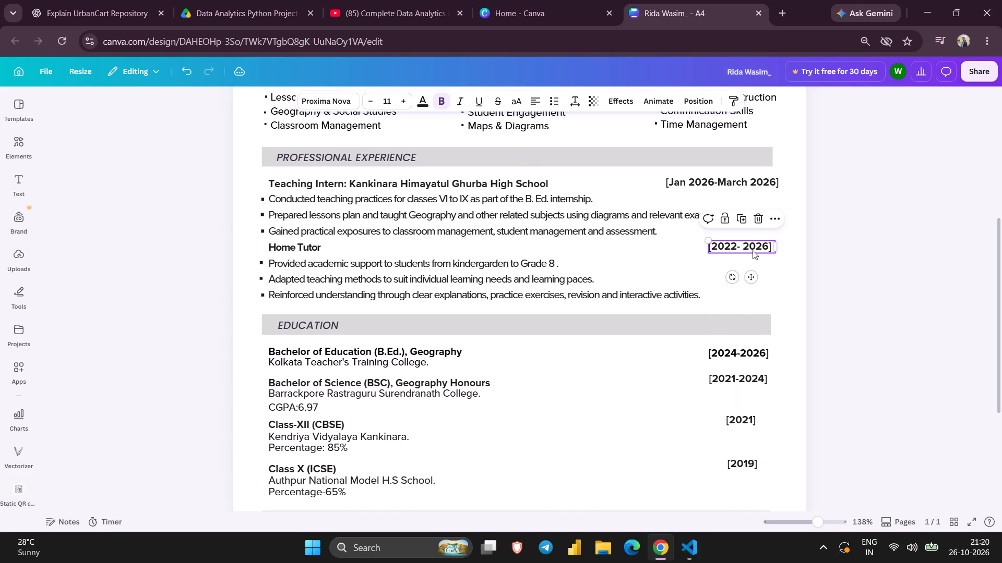
pyautogui.click(857, 223)
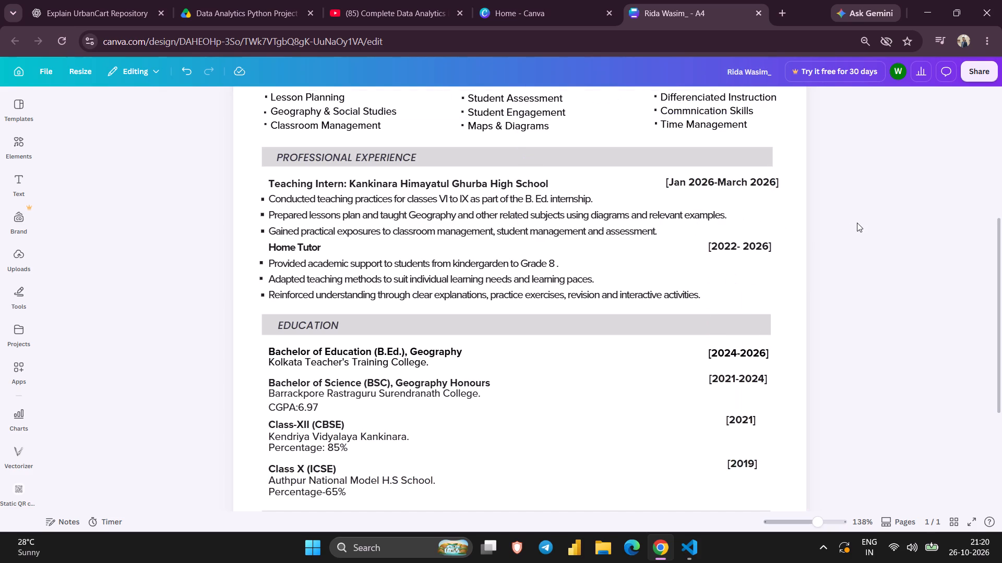
# Adjust both sides of the Teaching Intern date box so its text fits on one line and ends level with the Home Tutor date.
pyautogui.click(762, 180)
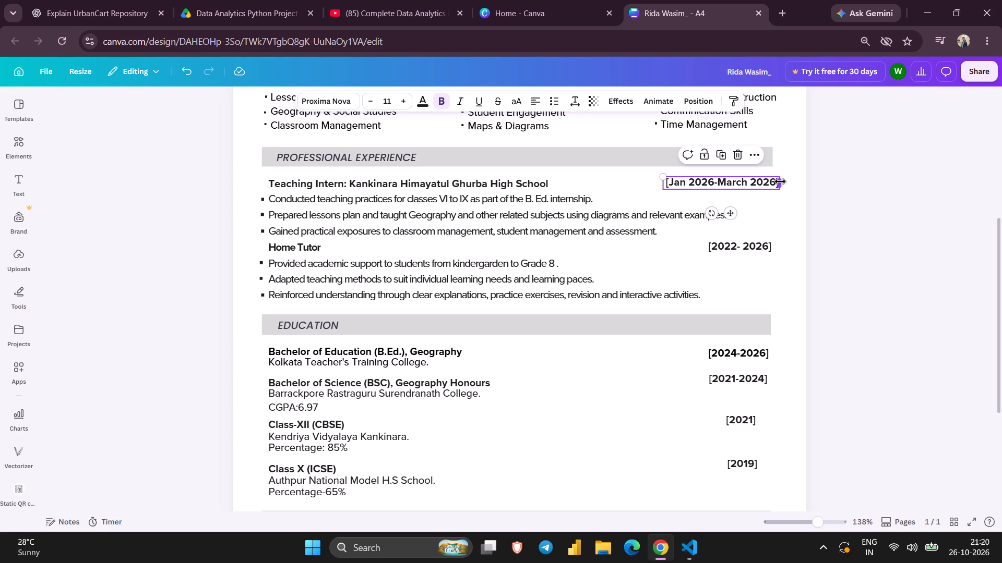
pyautogui.moveTo(780, 181); pyautogui.dragTo(779, 182)
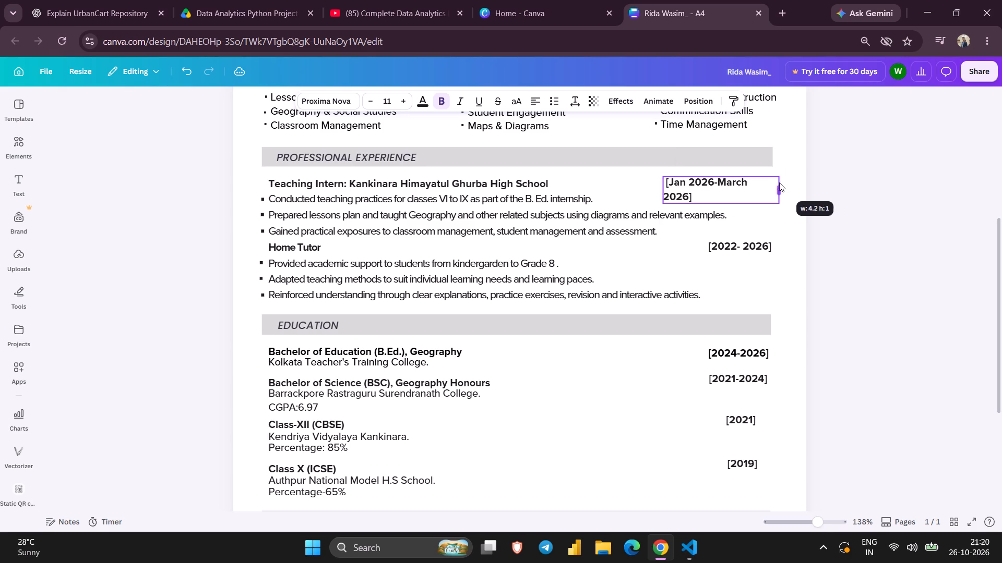
pyautogui.moveTo(779, 182); pyautogui.dragTo(774, 183)
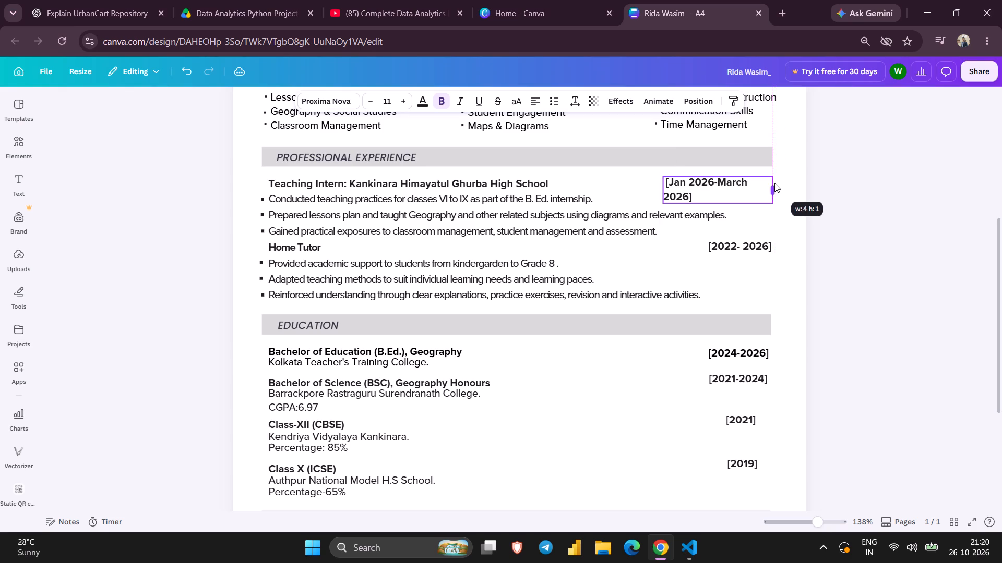
pyautogui.moveTo(774, 183); pyautogui.dragTo(775, 183)
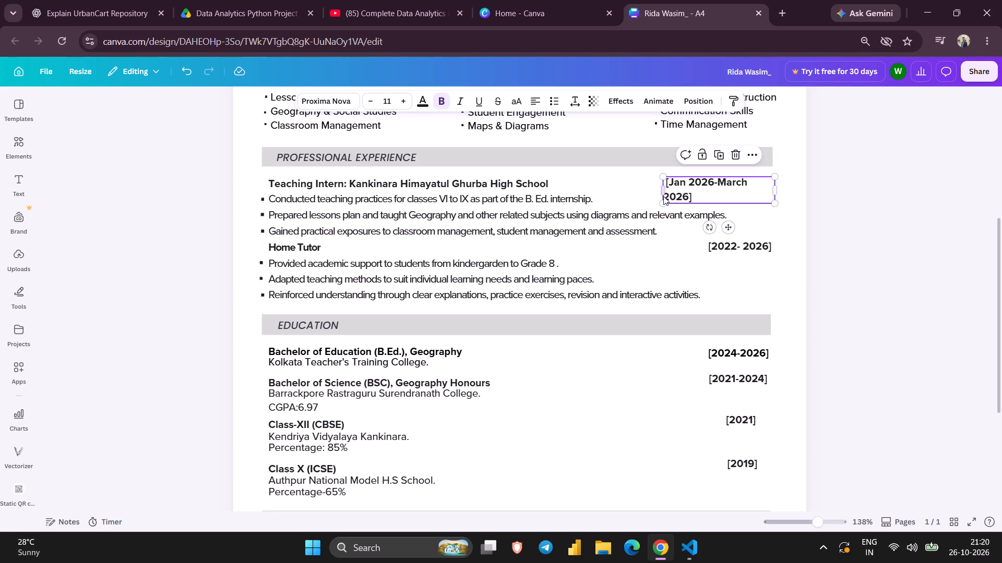
pyautogui.moveTo(662, 189); pyautogui.dragTo(660, 189)
pyautogui.moveTo(660, 189); pyautogui.dragTo(655, 189)
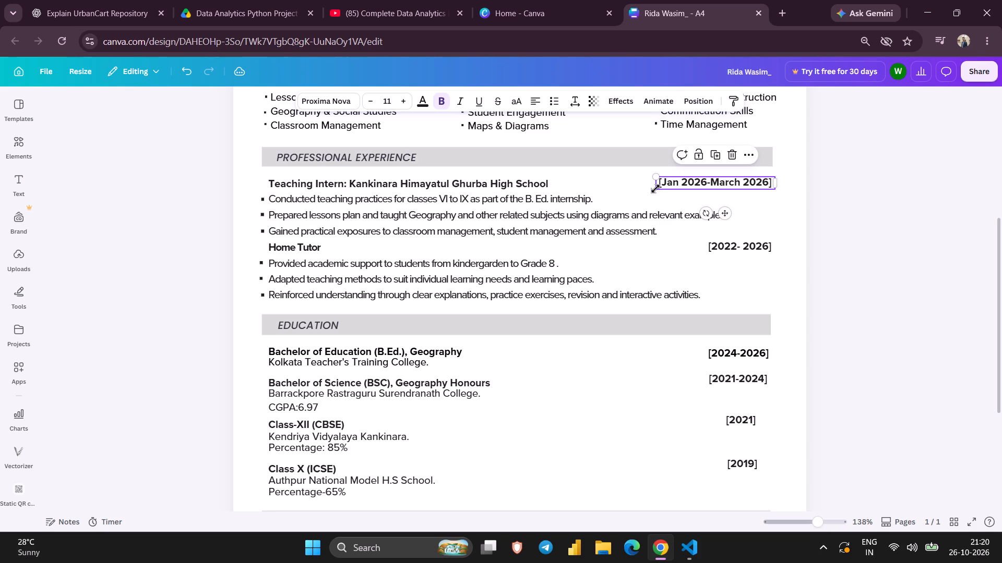
pyautogui.click(806, 169)
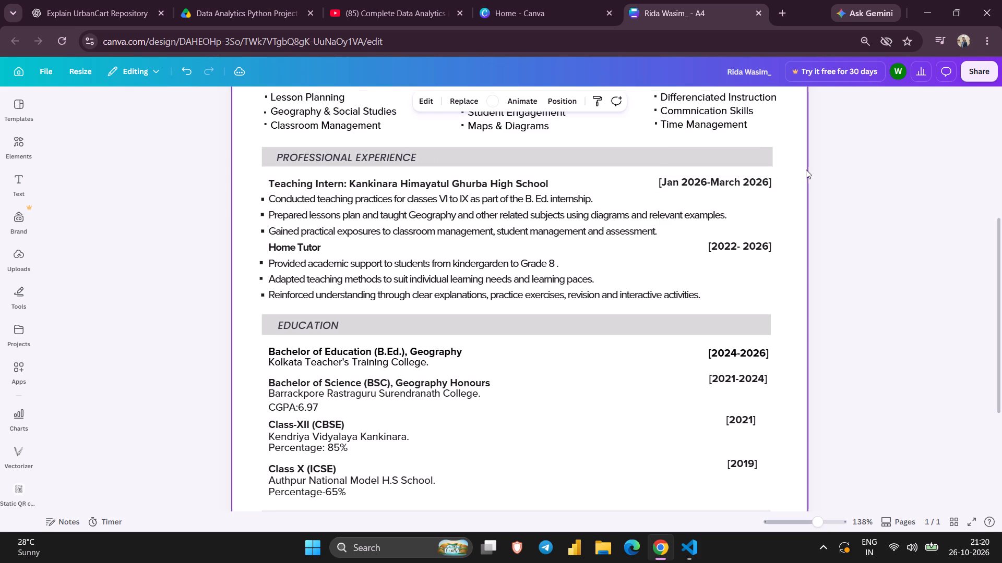
# Review the résumé from the contact details and summary down to the certifications and additional information.
pyautogui.scroll(-1, 806, 169)
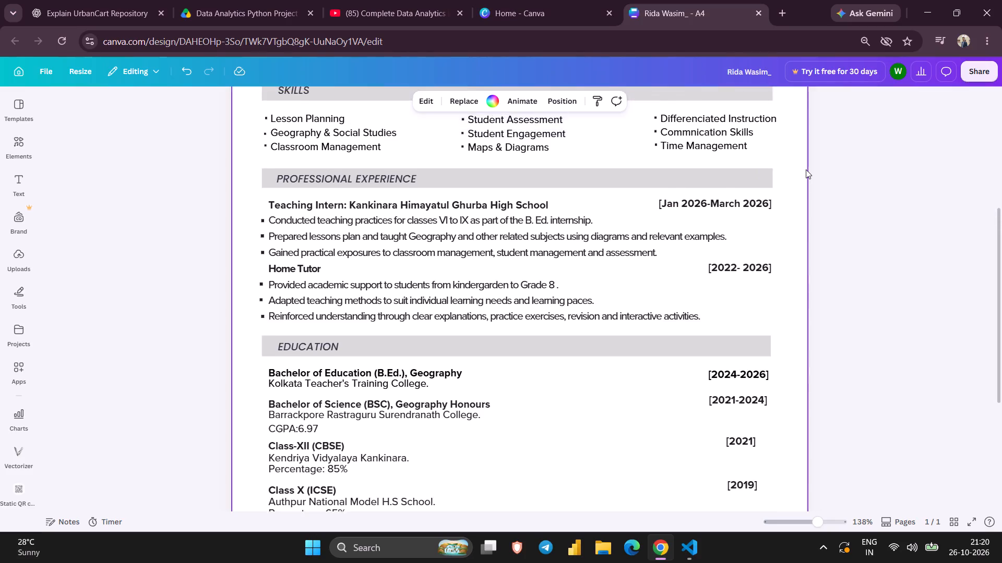
pyautogui.scroll(-2, 806, 169)
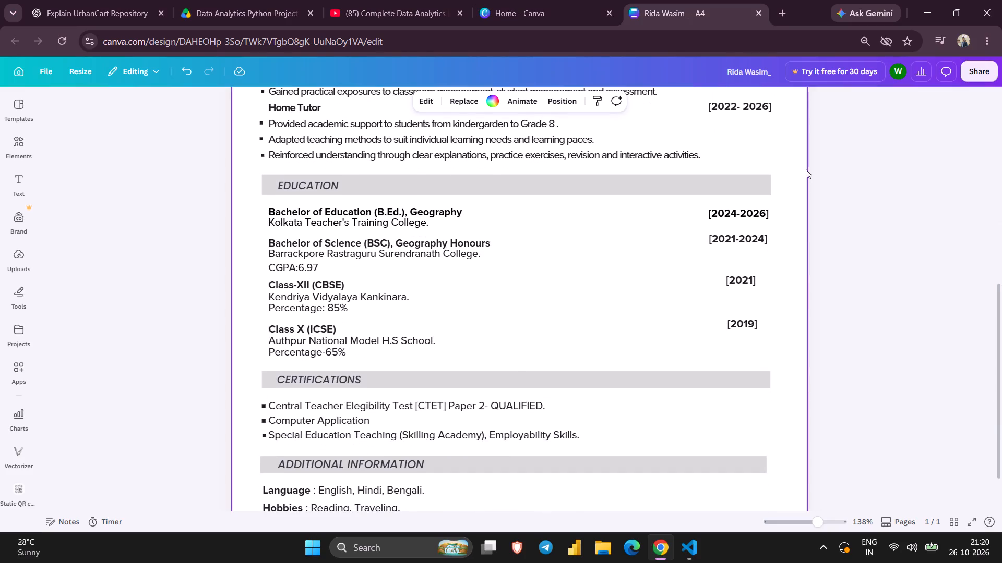
pyautogui.scroll(1, 806, 169)
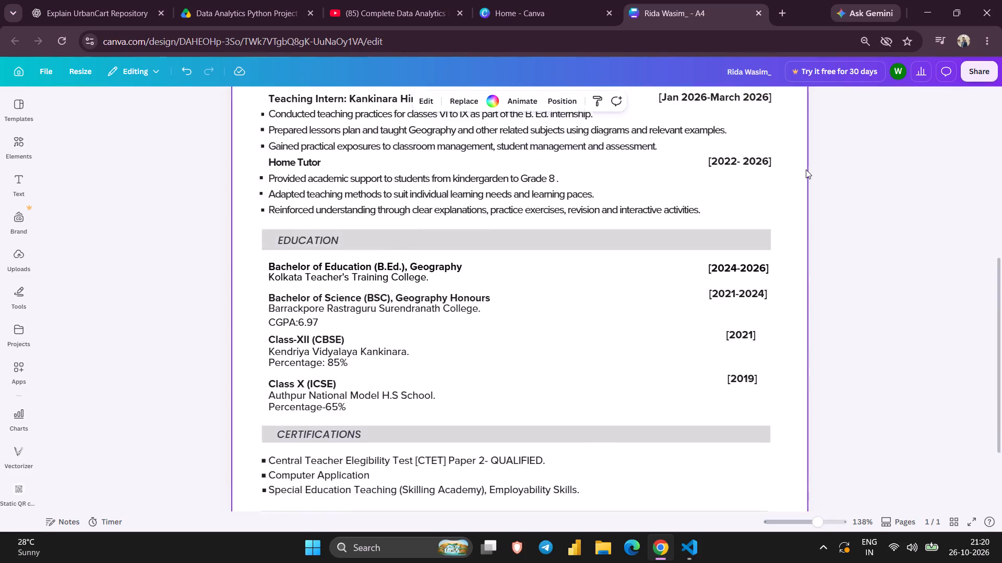
pyautogui.scroll(4, 806, 169)
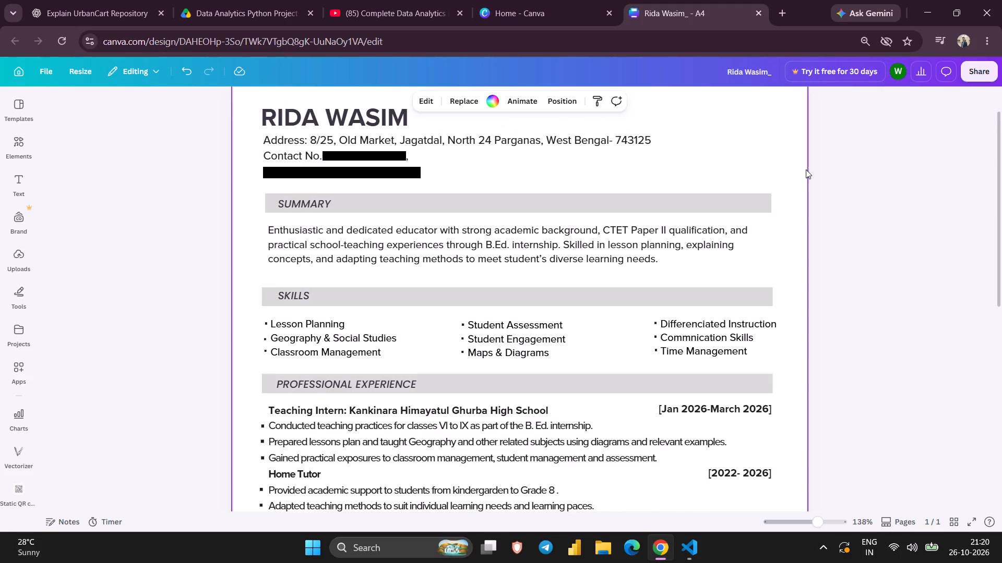
pyautogui.scroll(-1, 806, 169)
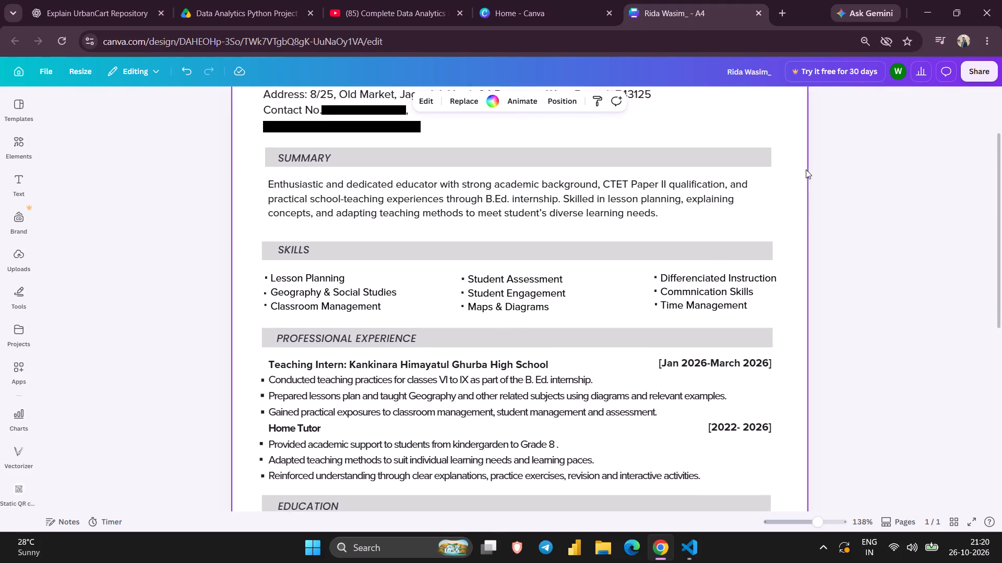
pyautogui.scroll(1, 806, 169)
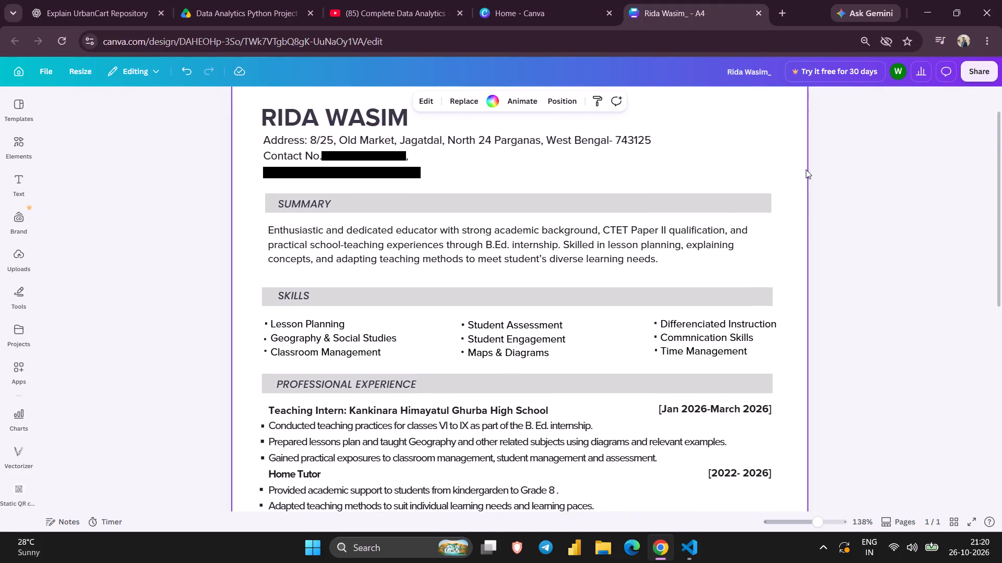
# Scale up the summary paragraph's text box to a font size of about 11.2 and a width of about 18.7.
pyautogui.click(685, 242)
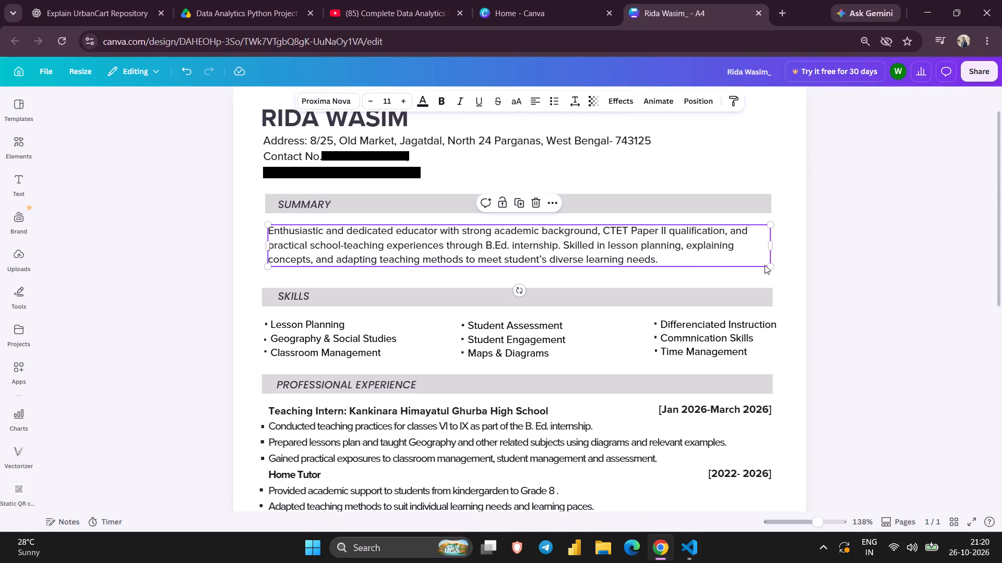
pyautogui.moveTo(771, 266); pyautogui.dragTo(770, 273)
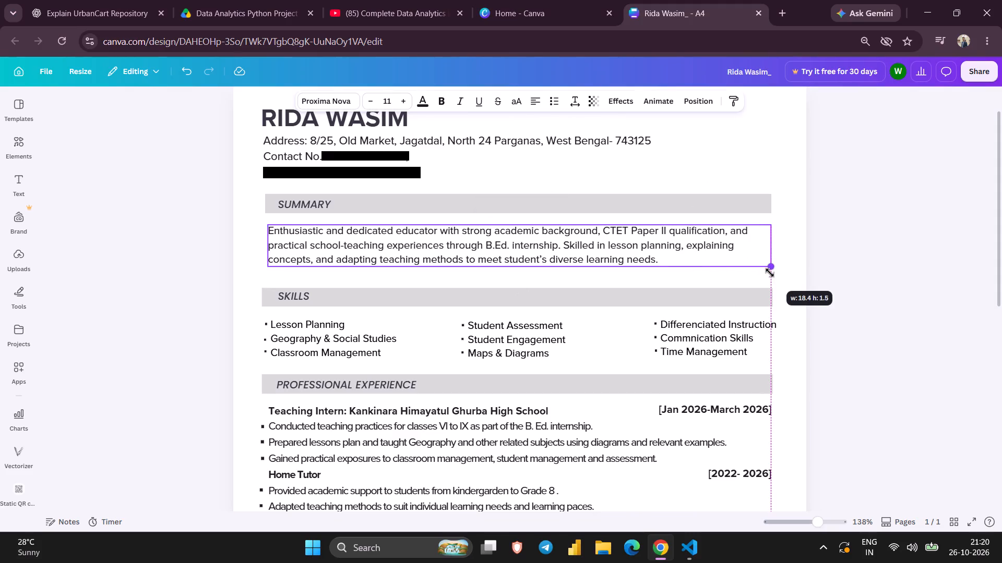
pyautogui.moveTo(770, 273); pyautogui.dragTo(772, 289)
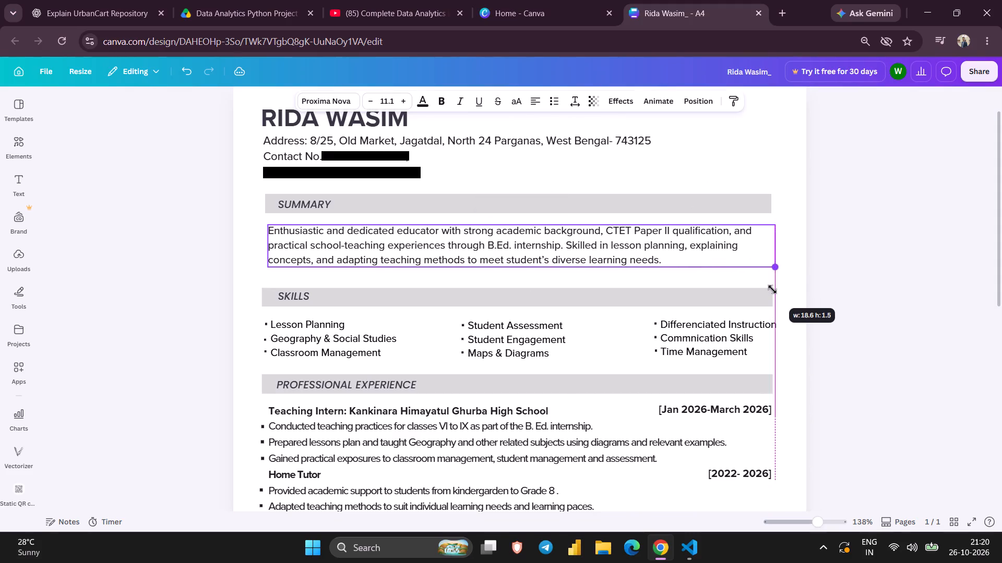
pyautogui.moveTo(772, 289); pyautogui.dragTo(772, 313)
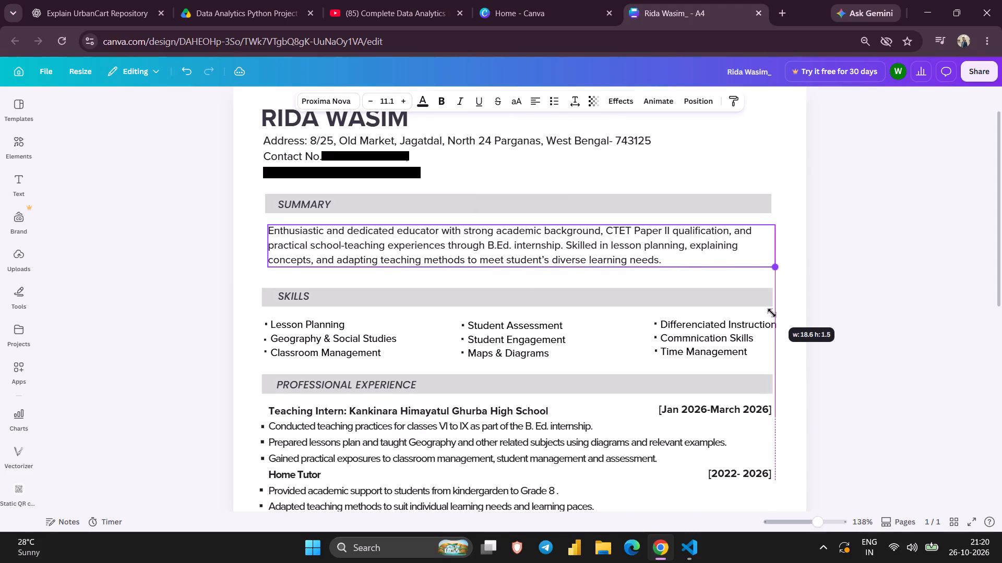
pyautogui.moveTo(772, 313); pyautogui.dragTo(773, 282)
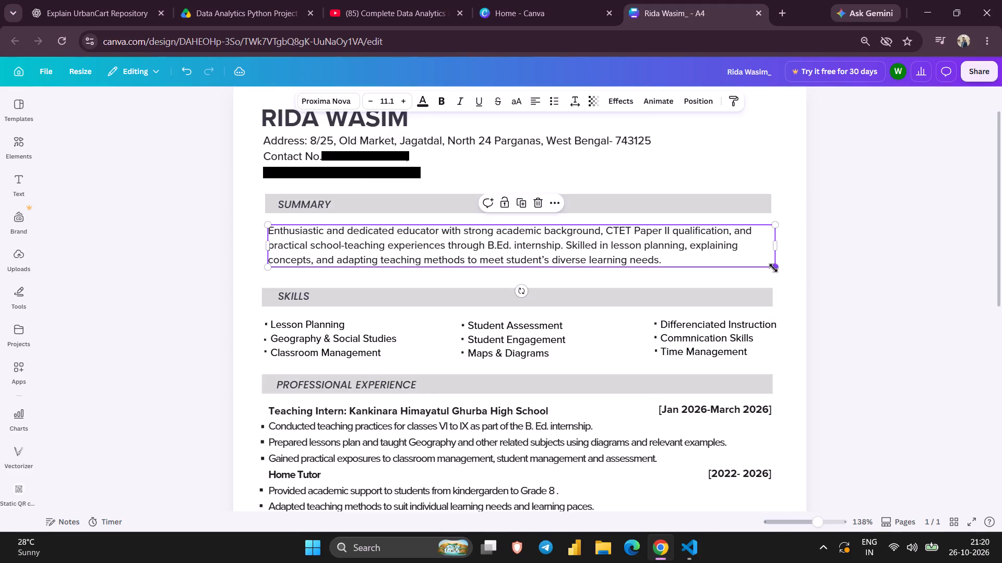
pyautogui.moveTo(773, 268); pyautogui.dragTo(776, 291)
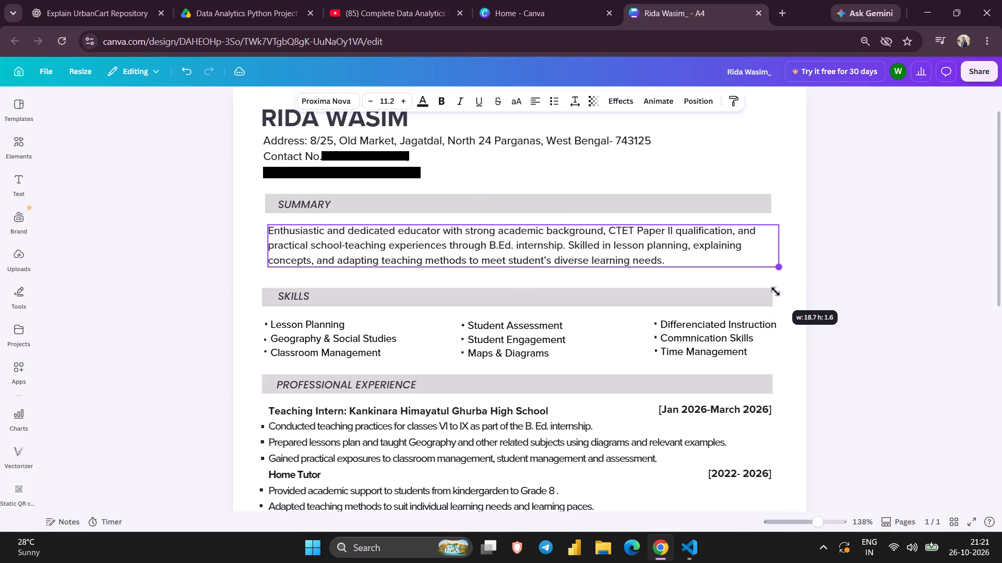
pyautogui.moveTo(776, 291); pyautogui.dragTo(789, 300)
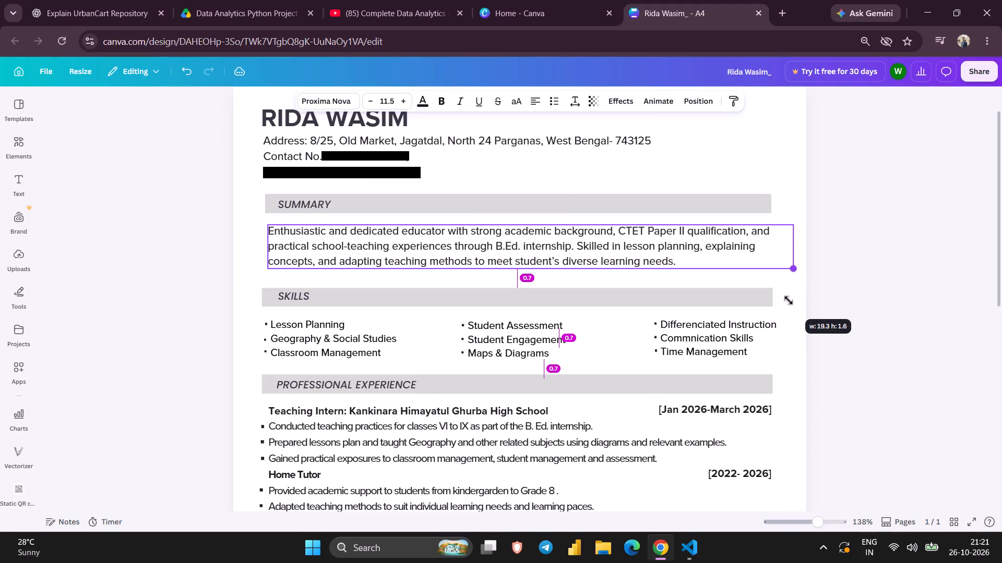
pyautogui.moveTo(789, 300); pyautogui.dragTo(773, 301)
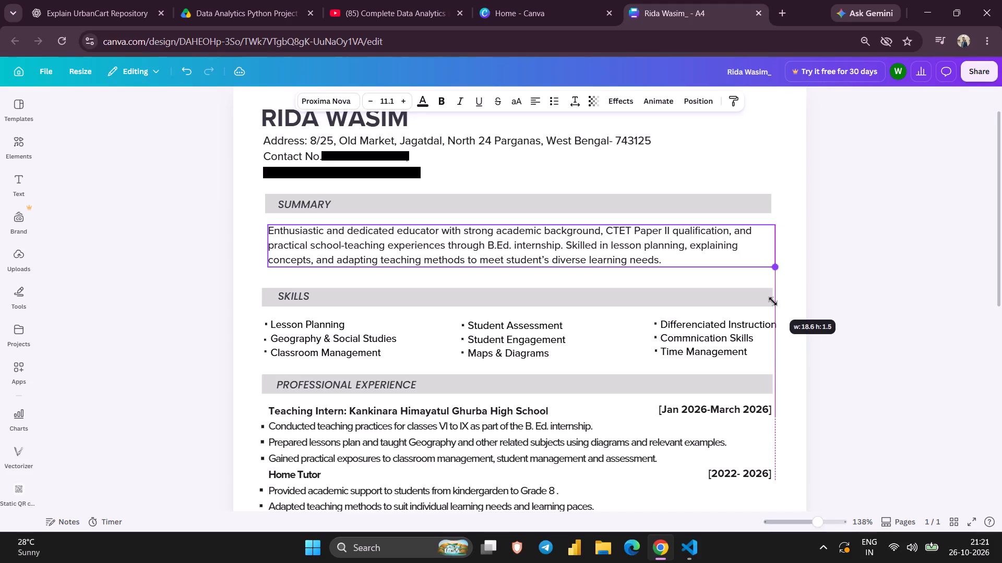
pyautogui.moveTo(773, 301); pyautogui.dragTo(774, 305)
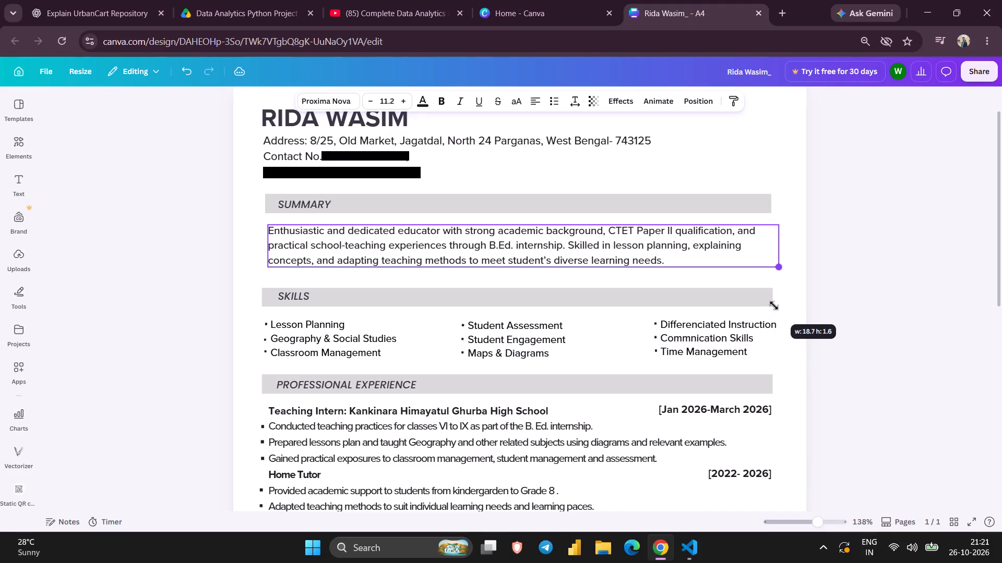
pyautogui.moveTo(774, 305); pyautogui.dragTo(774, 307)
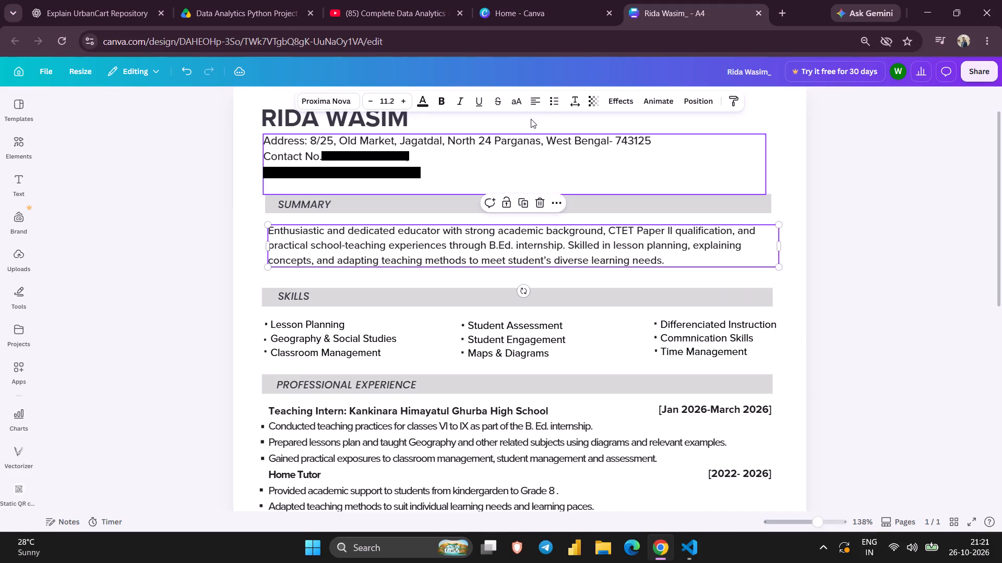
# Justify the summary paragraph so its text fills the full width of its box.
pyautogui.click(533, 102)
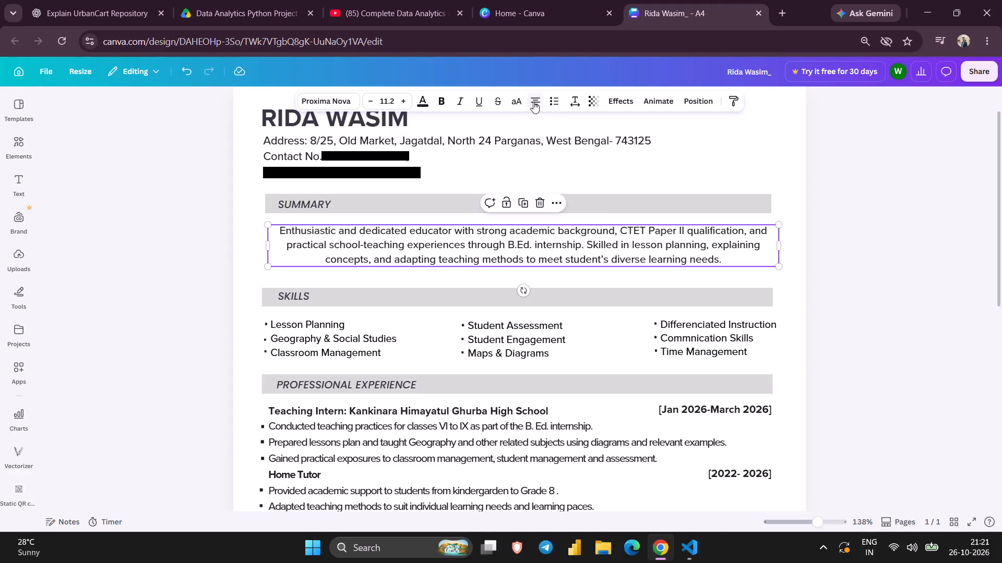
pyautogui.click(533, 102)
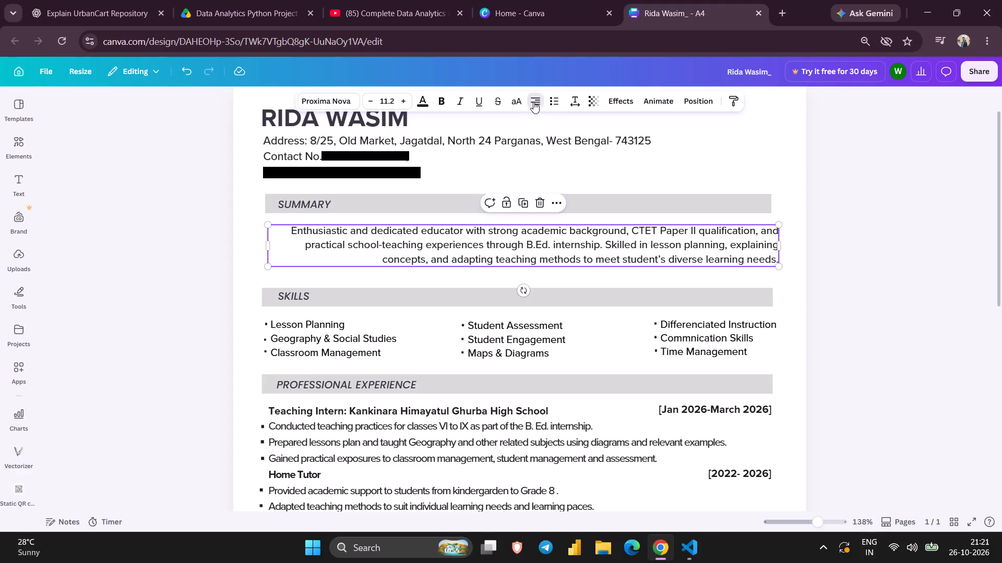
pyautogui.click(533, 102)
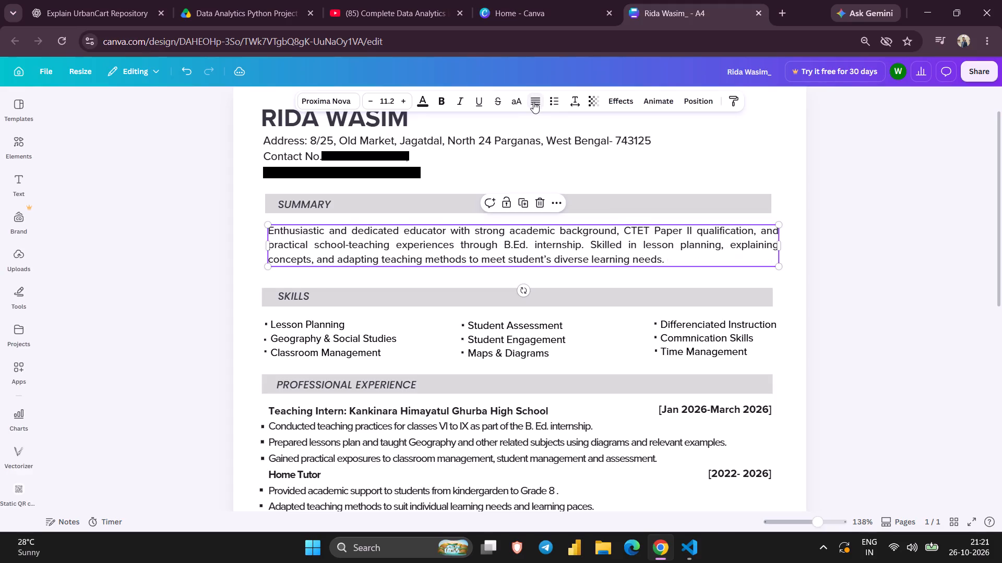
pyautogui.click(844, 219)
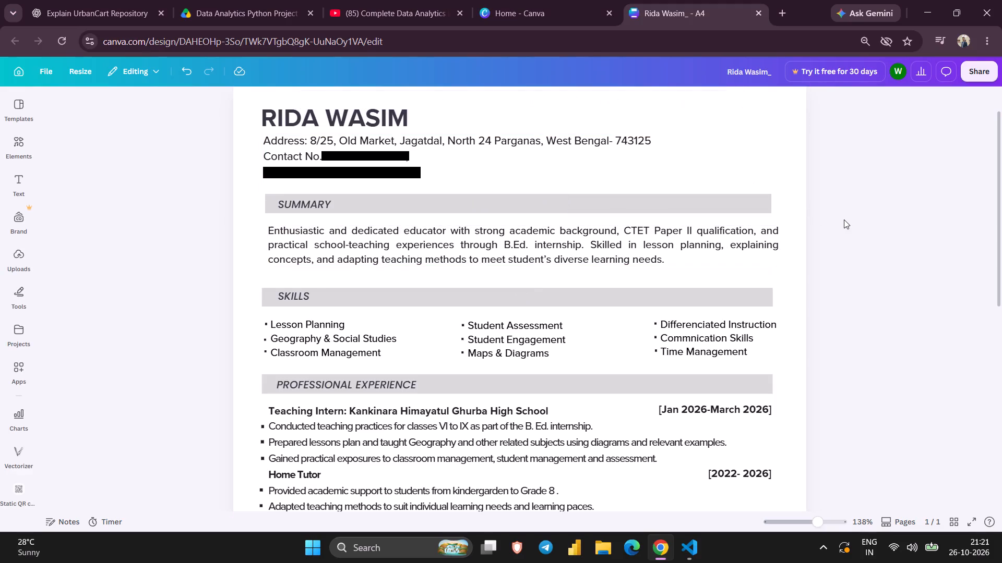
# Shift the summary paragraph slightly outward and narrow its box so both sides line up with the section header bars.
pyautogui.click(701, 246)
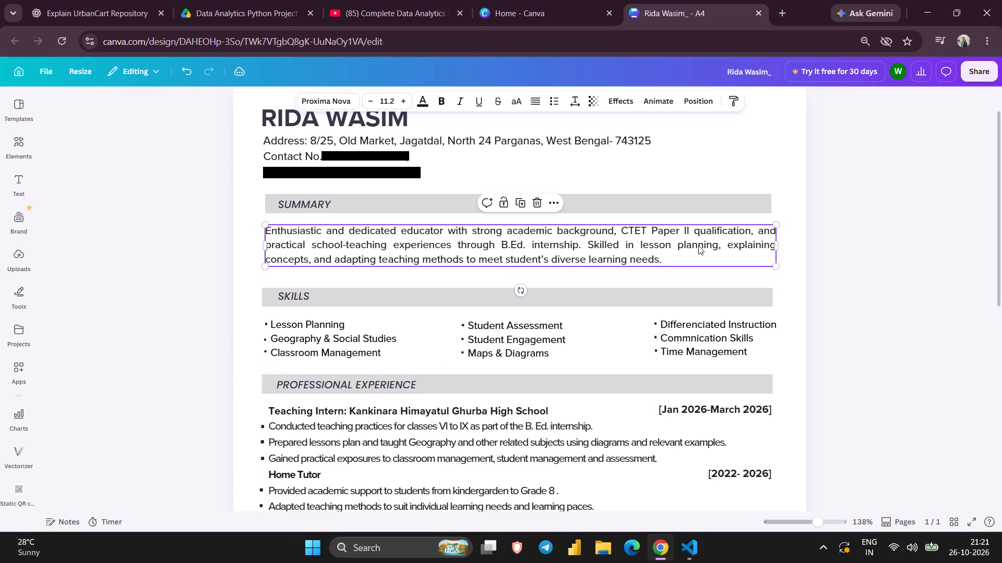
pyautogui.click(777, 244)
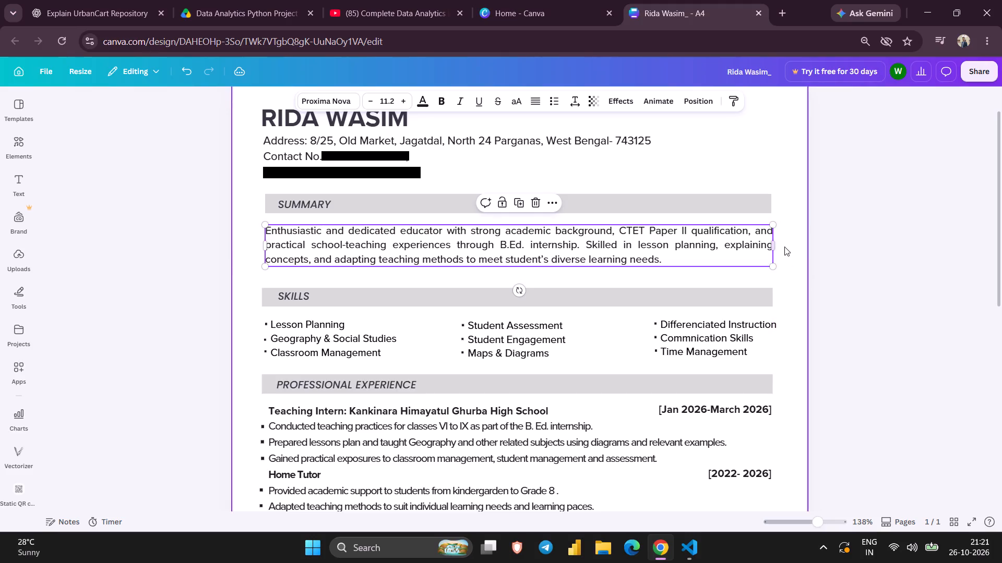
pyautogui.click(863, 248)
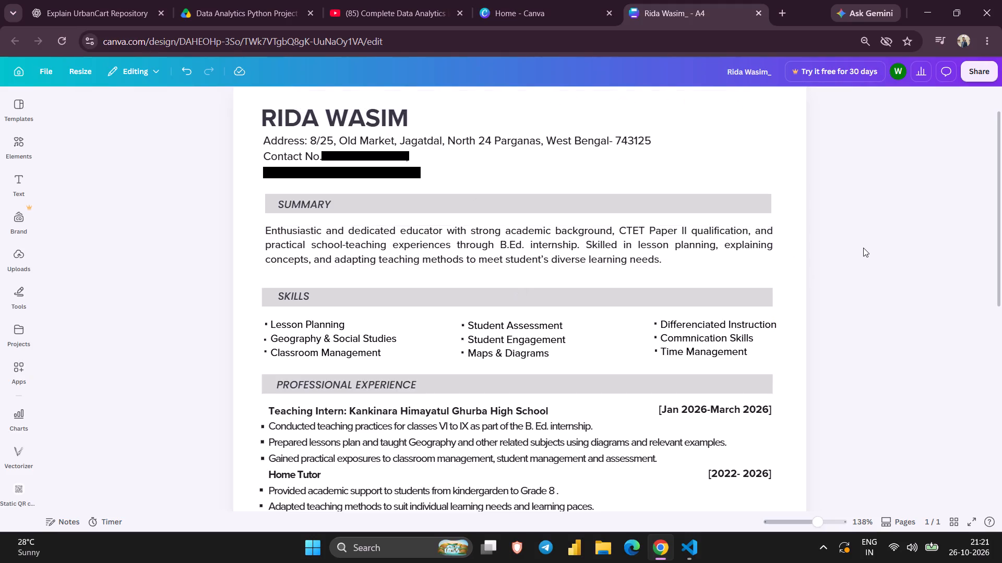
# Change "Instruction" to "Instructions" in the first entry of the third skills column.
pyautogui.doubleClick(755, 329)
pyautogui.click(774, 331)
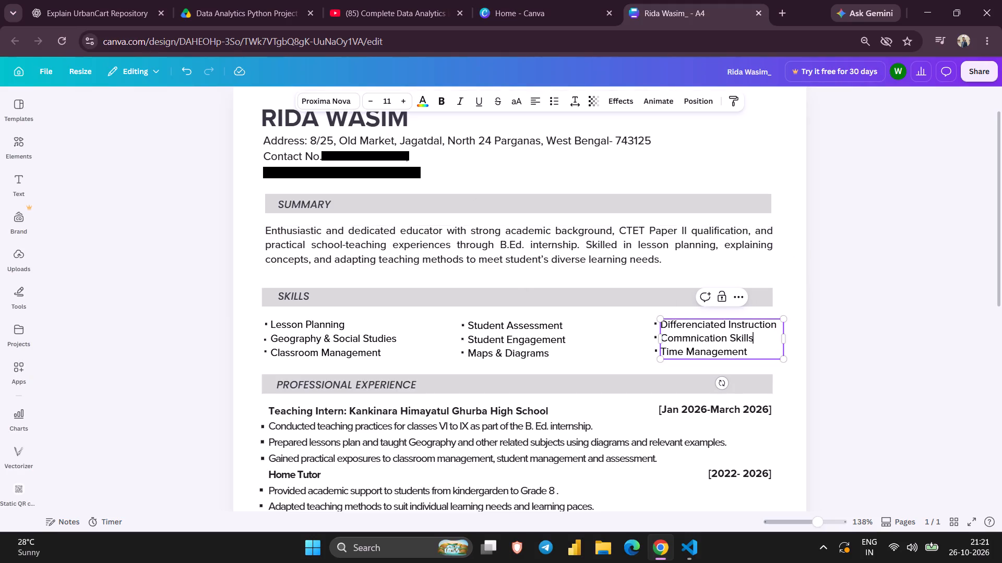
pyautogui.doubleClick(774, 331)
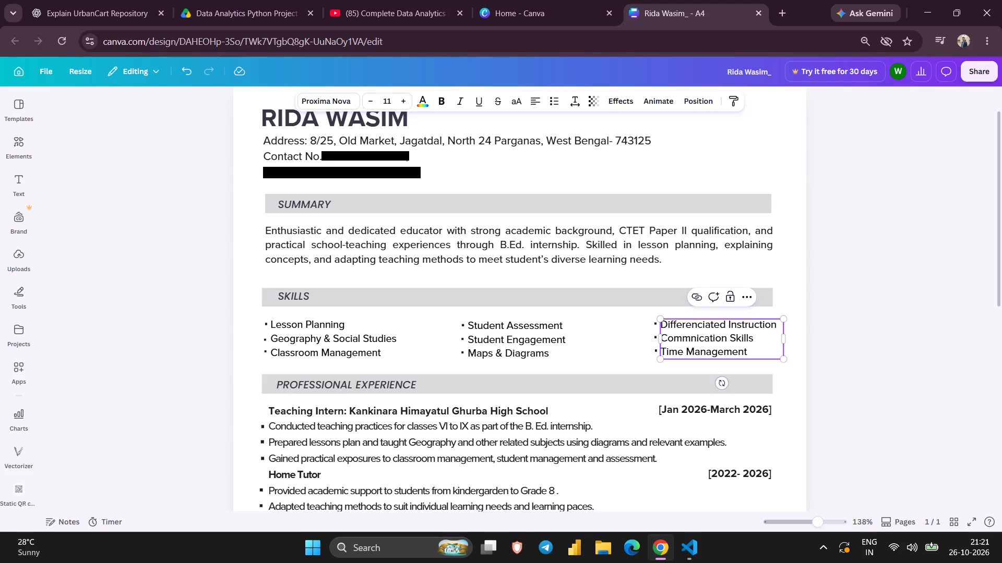
pyautogui.click(777, 325)
pyautogui.press('s')
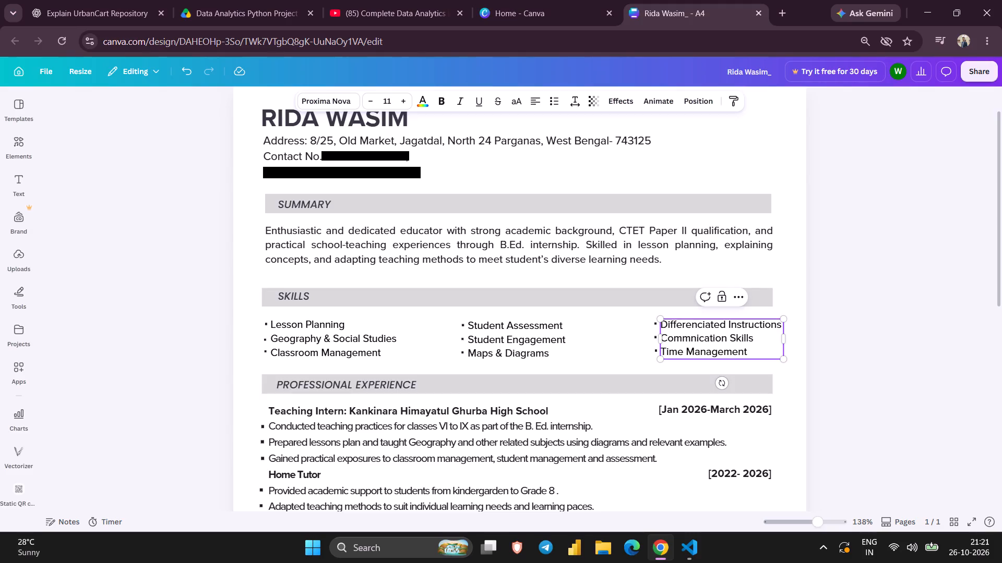
pyautogui.click(948, 337)
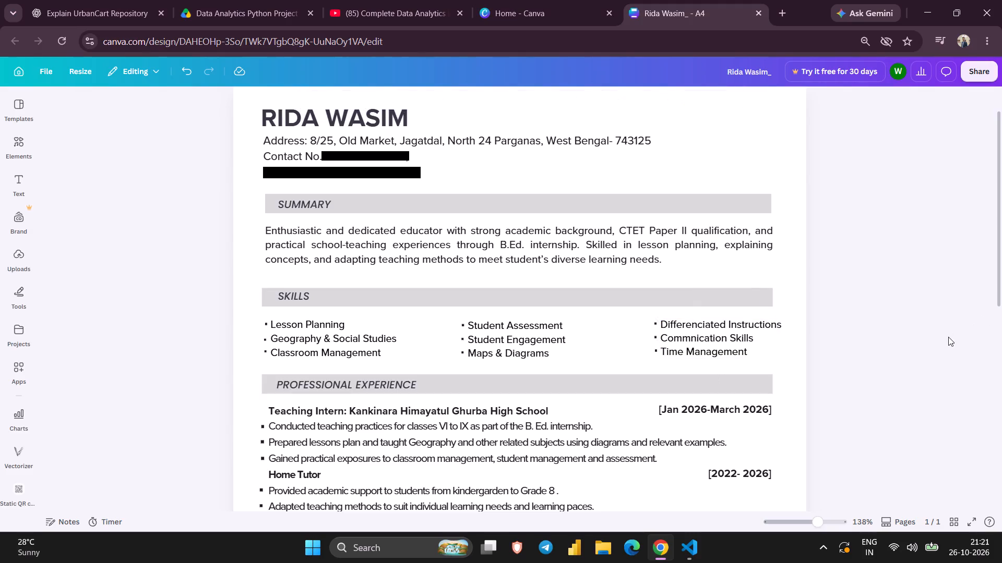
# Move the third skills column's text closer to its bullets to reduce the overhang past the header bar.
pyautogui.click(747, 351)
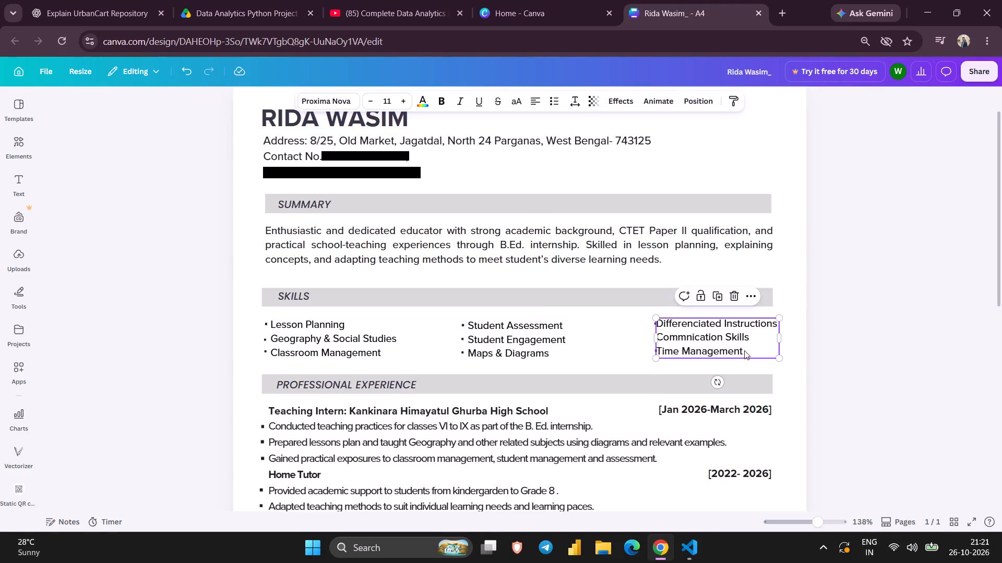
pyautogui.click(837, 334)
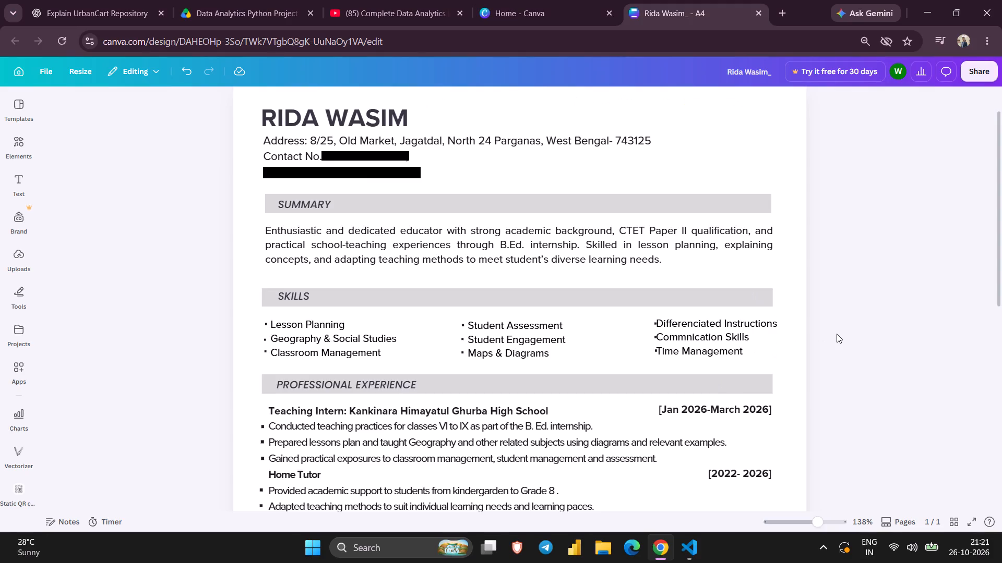
# Justify the text block of duties under Professional Experience.
pyautogui.scroll(-1, 837, 334)
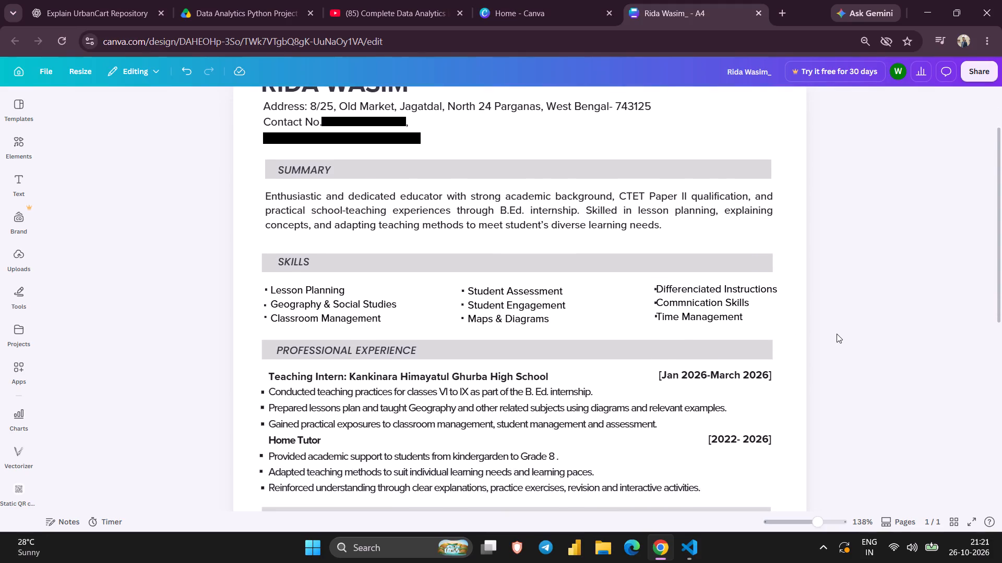
pyautogui.scroll(-2, 837, 334)
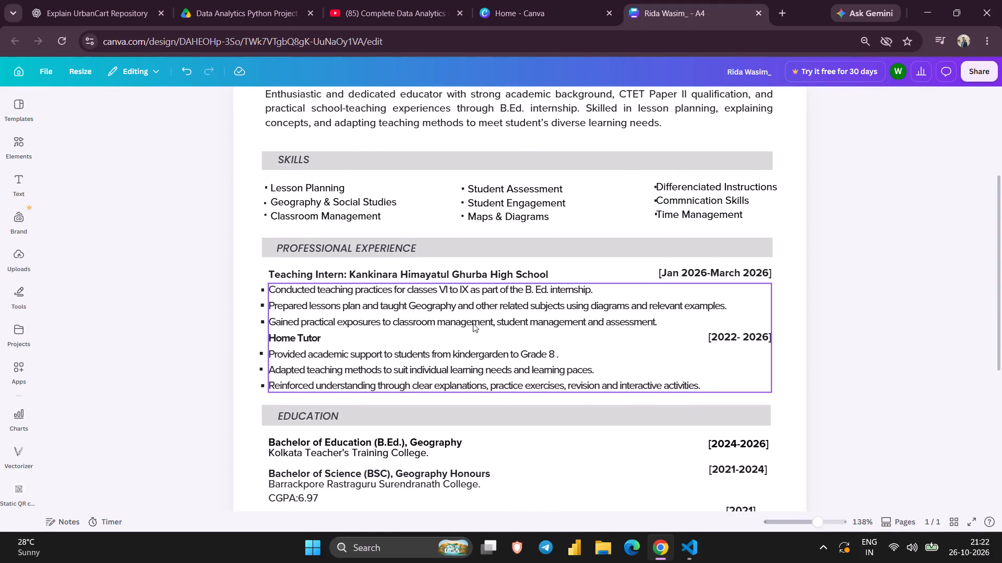
pyautogui.scroll(2, 473, 323)
pyautogui.scroll(-1, 473, 323)
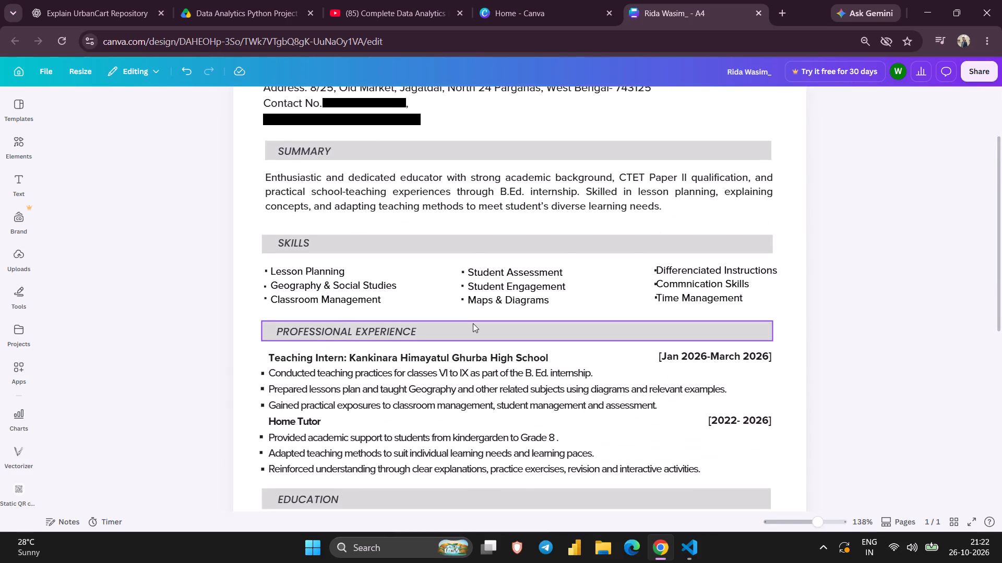
pyautogui.click(490, 391)
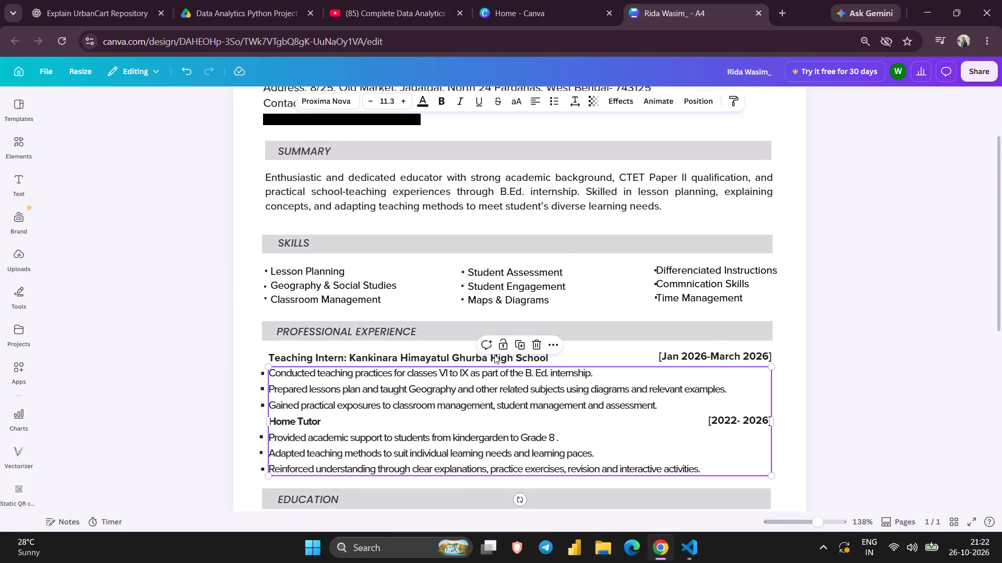
pyautogui.click(535, 97)
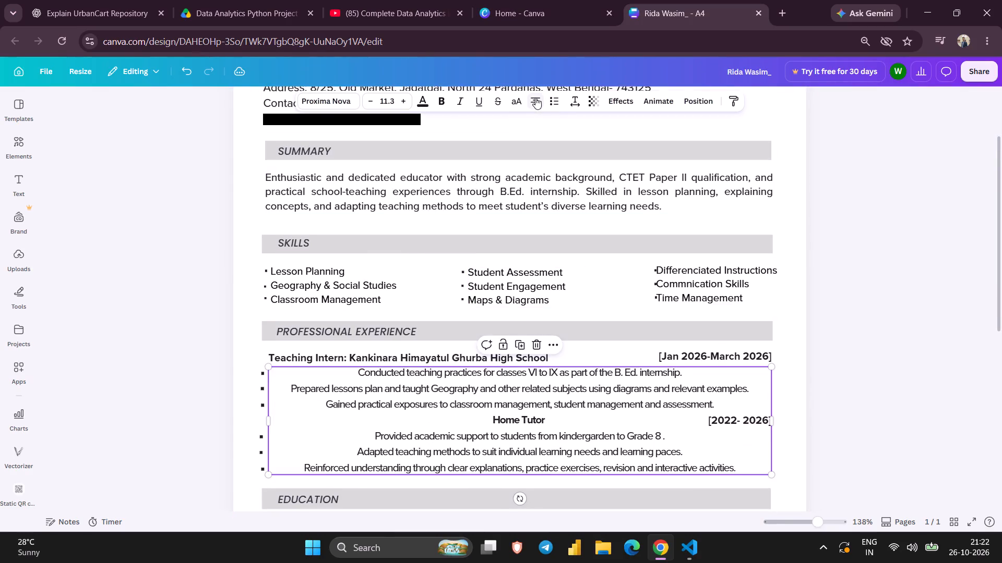
pyautogui.click(535, 97)
pyautogui.click(535, 97)
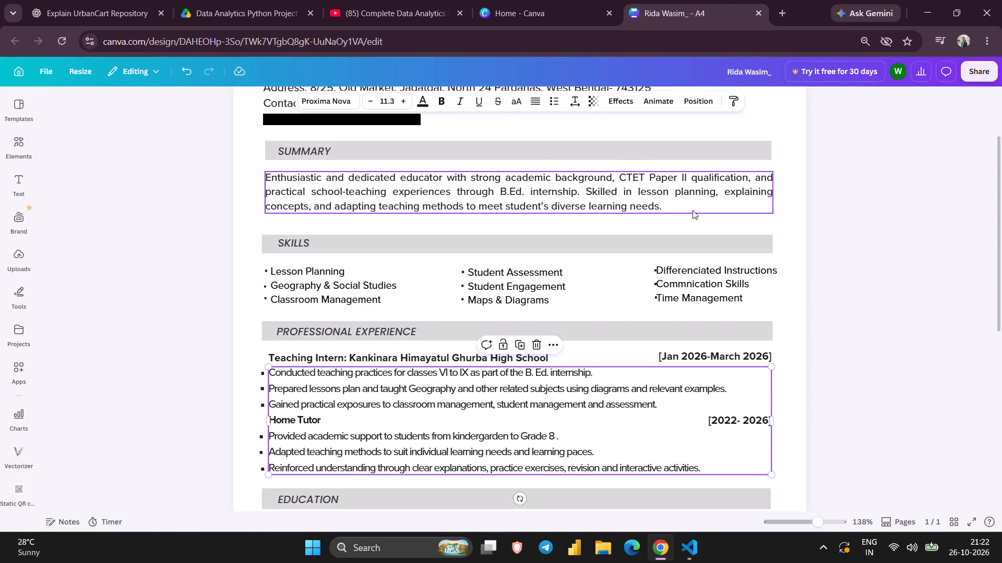
pyautogui.click(828, 247)
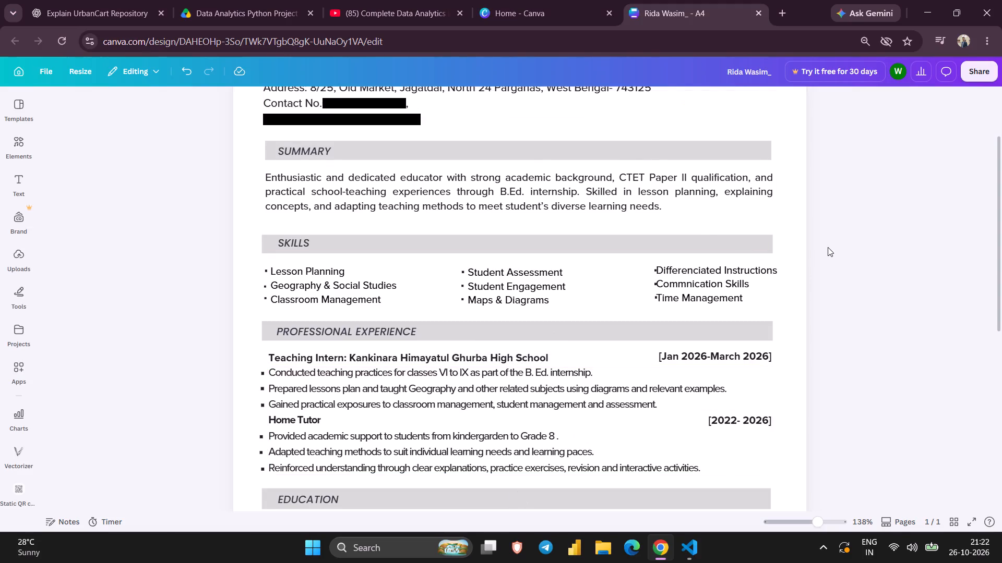
# Move the third skills column's text back away from its bullets, level with the first skills column.
pyautogui.moveTo(751, 275); pyautogui.dragTo(757, 275)
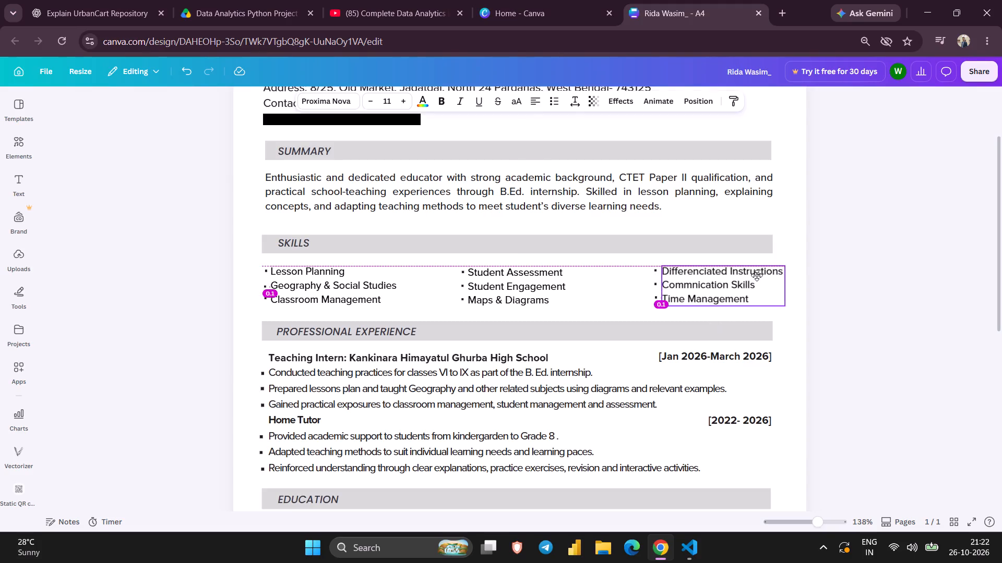
pyautogui.moveTo(757, 275); pyautogui.dragTo(756, 275)
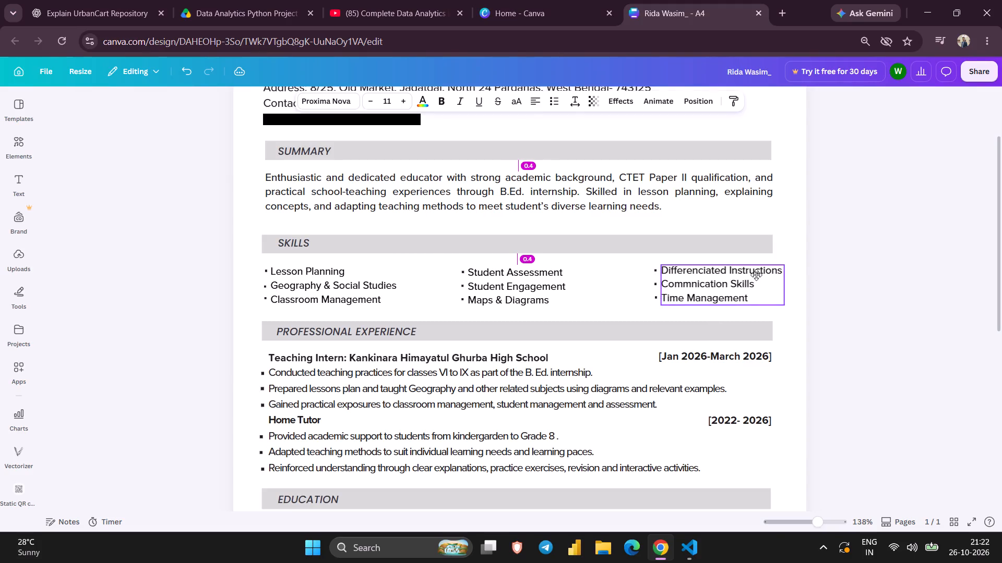
pyautogui.moveTo(756, 275); pyautogui.dragTo(756, 275)
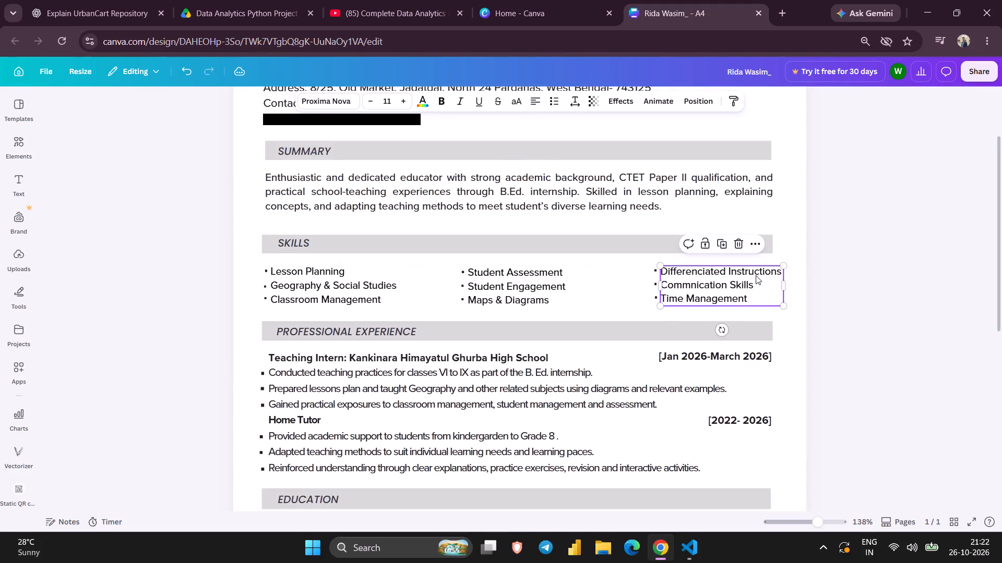
pyautogui.click(825, 264)
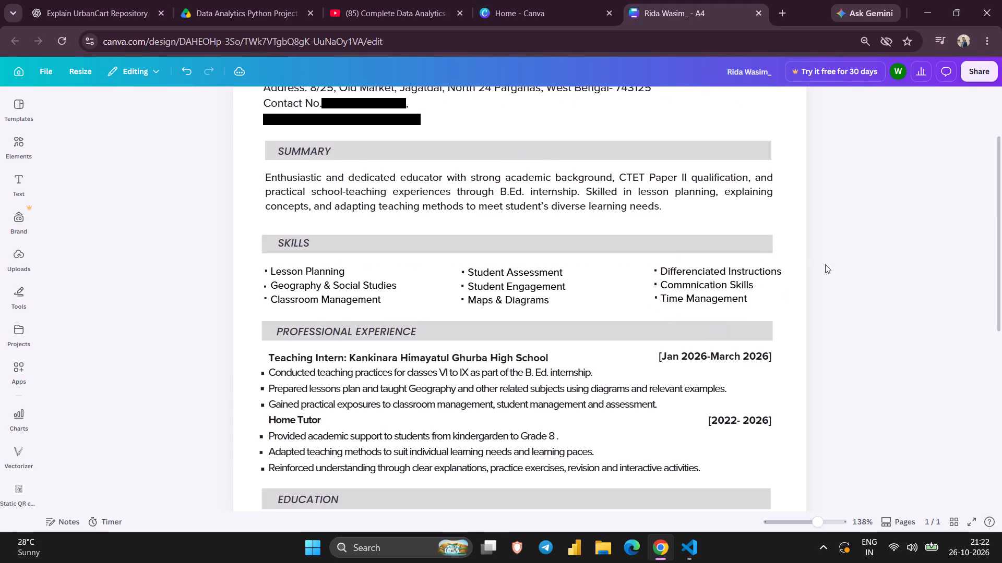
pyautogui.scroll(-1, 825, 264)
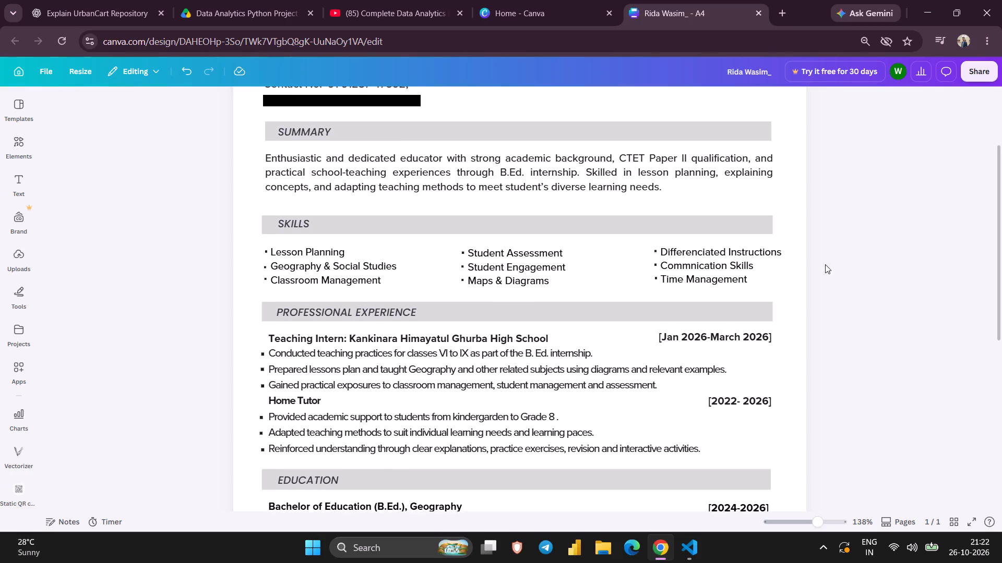
# Add a full stop after "Computer Application" in the Certifications list.
pyautogui.scroll(-4, 825, 264)
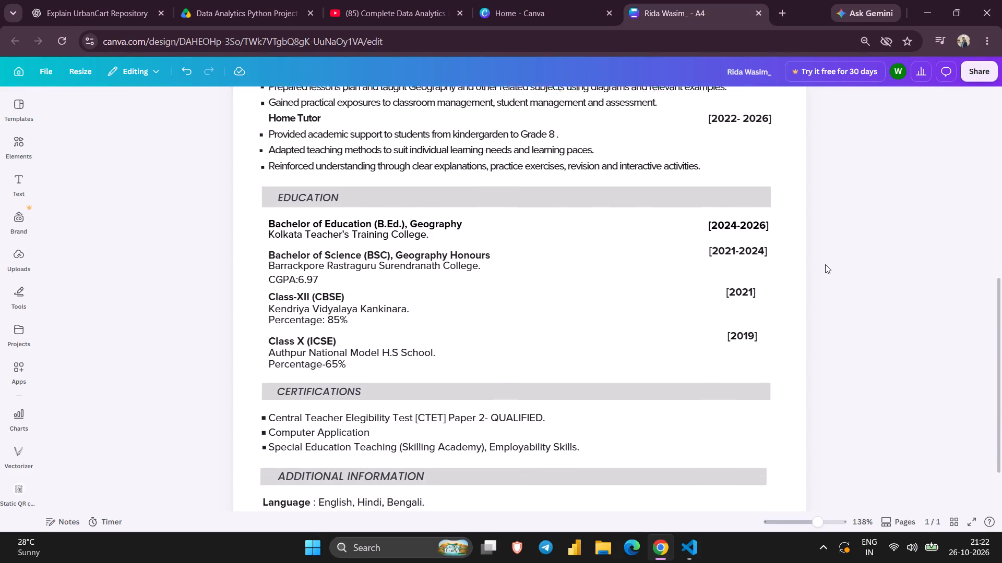
pyautogui.scroll(-3, 825, 264)
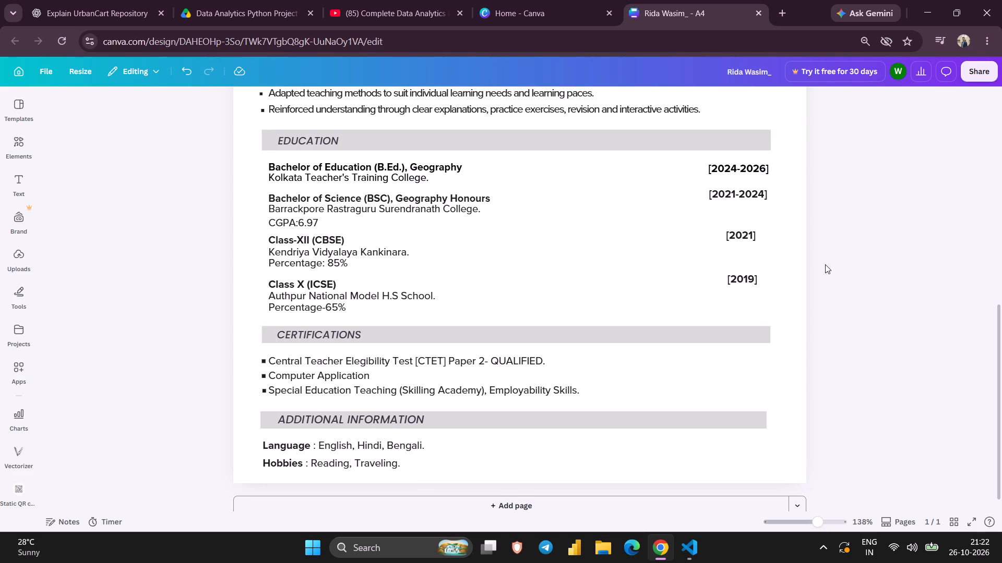
pyautogui.click(393, 375)
pyautogui.doubleClick(371, 374)
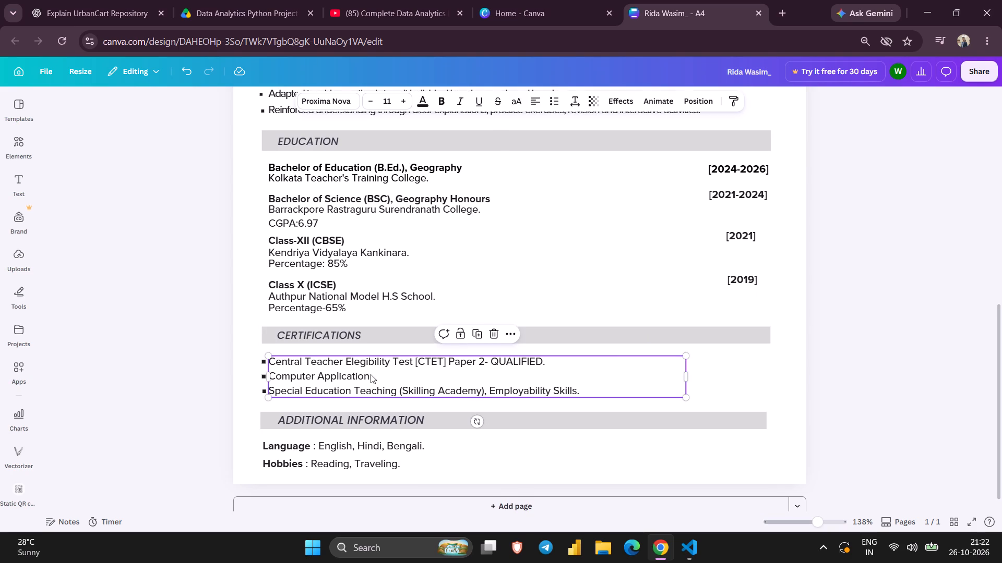
pyautogui.click(371, 374)
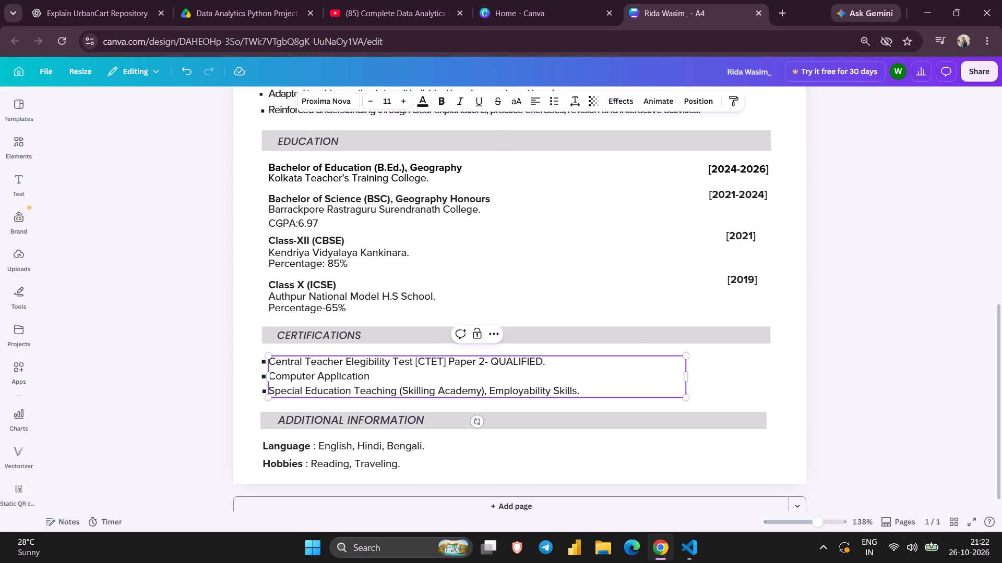
pyautogui.press('.')
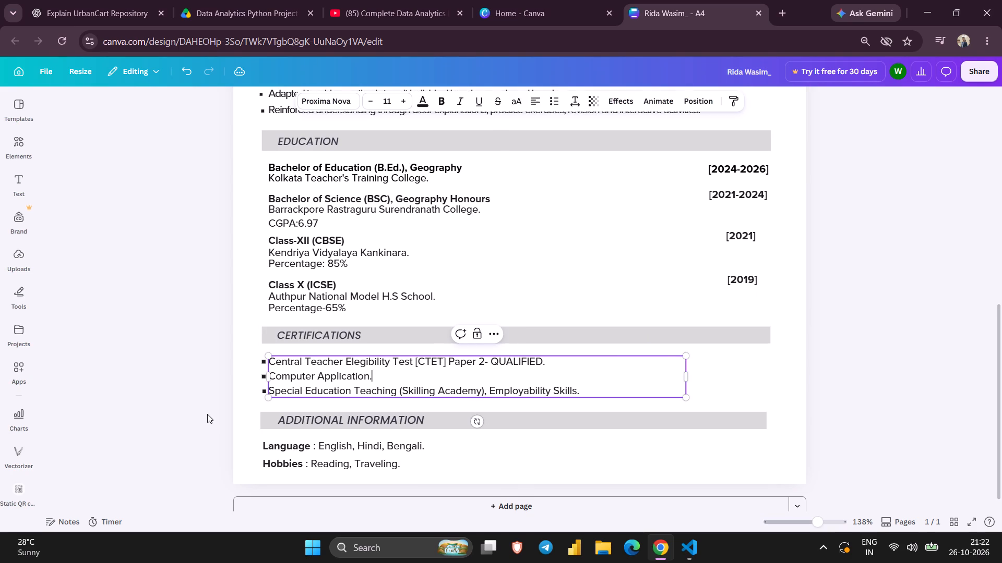
pyautogui.click(207, 414)
# Capitalise the first letter of "kindergarden" in the first Home Tutor duty, making it "Kindergarden".
pyautogui.scroll(2, 207, 414)
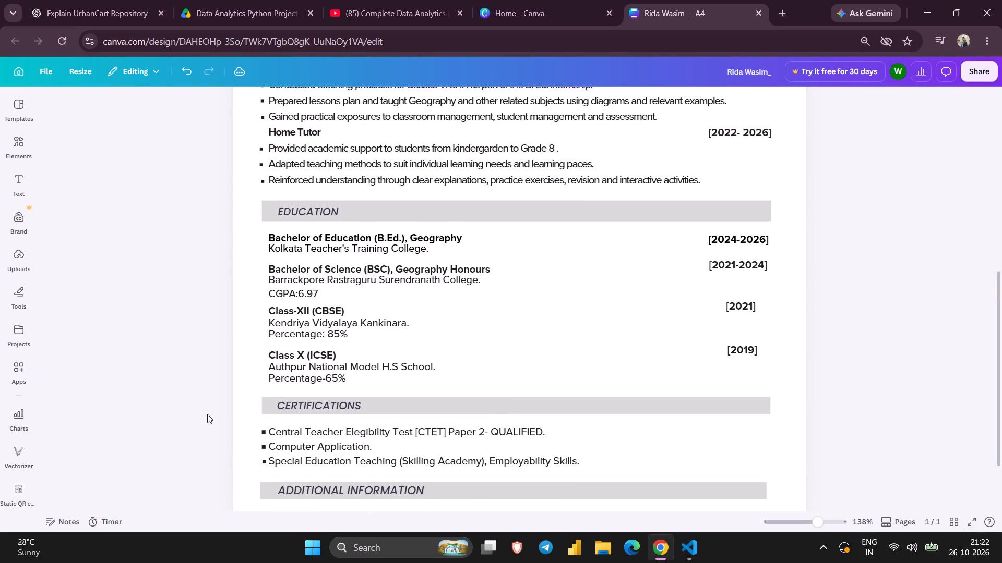
pyautogui.scroll(1, 207, 414)
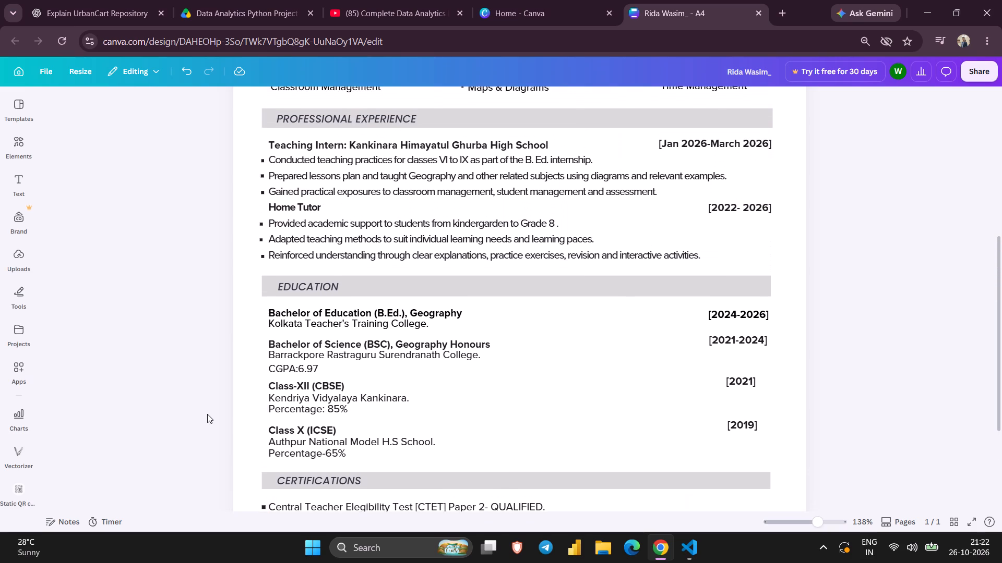
pyautogui.click(456, 230)
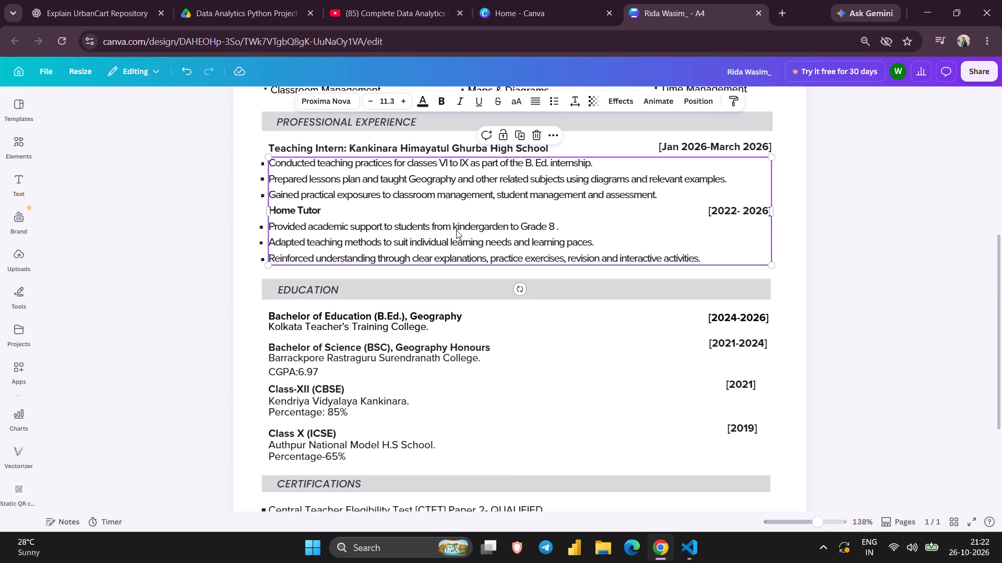
pyautogui.doubleClick(456, 230)
pyautogui.click(456, 230)
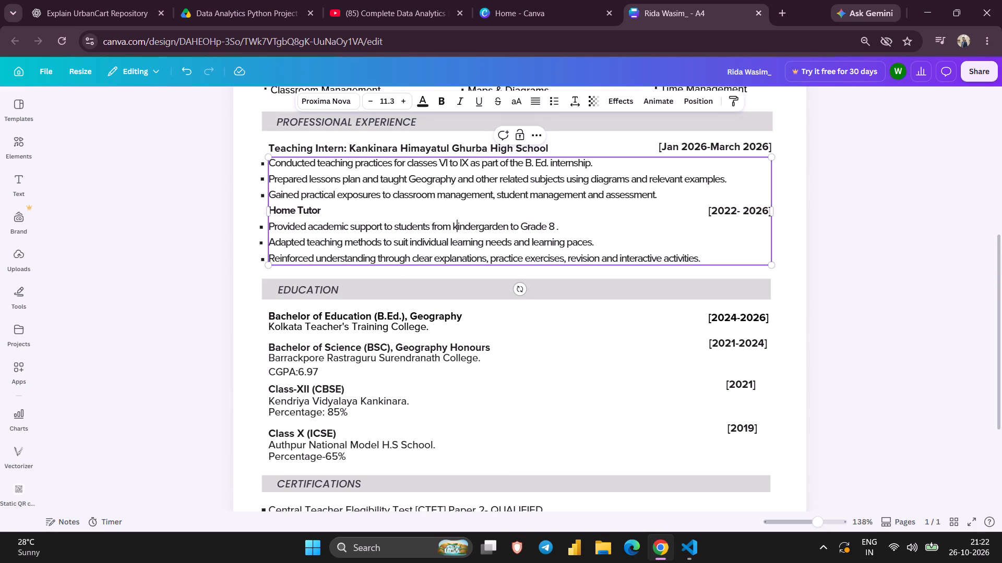
pyautogui.press('BackSpace')
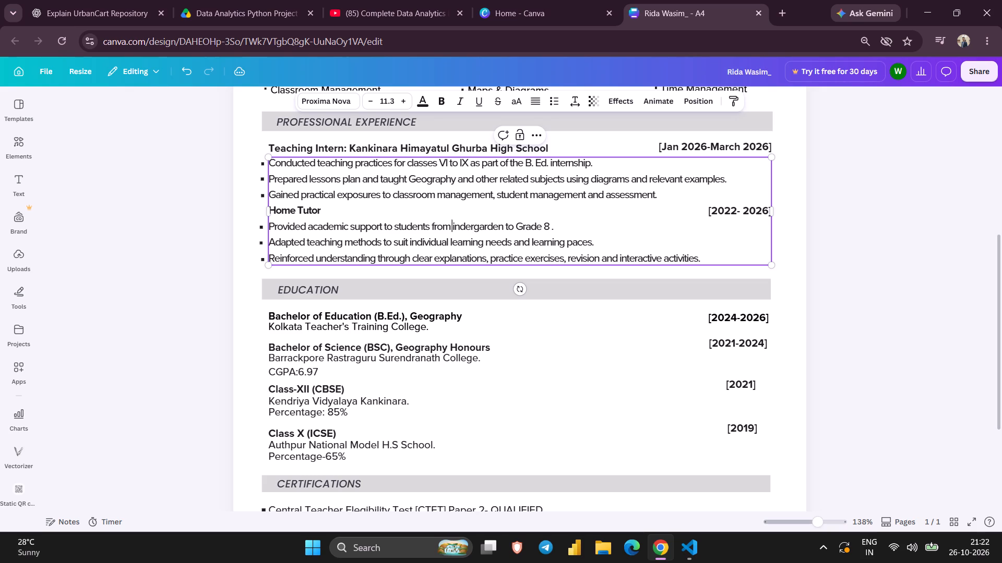
pyautogui.press('k')
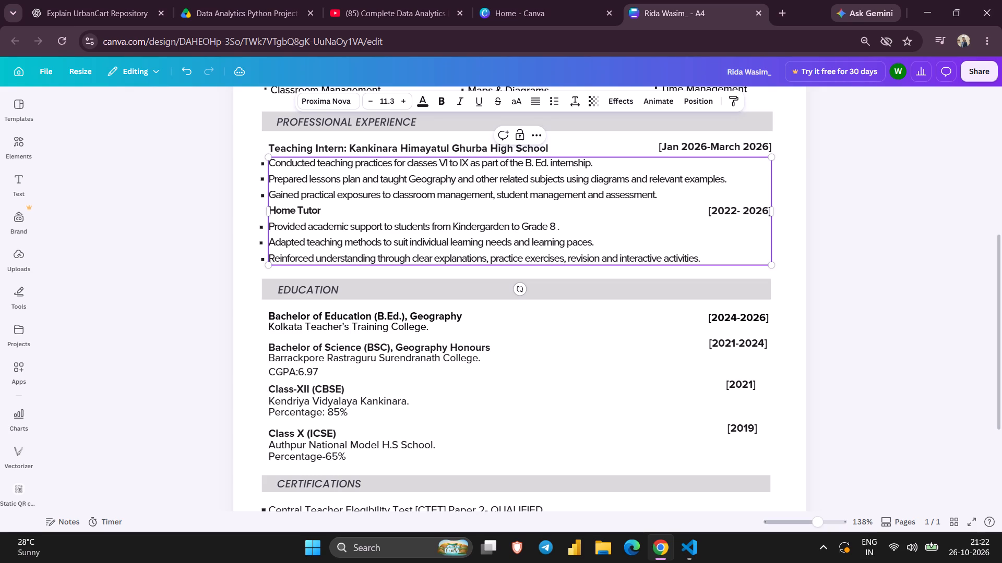
pyautogui.click(826, 182)
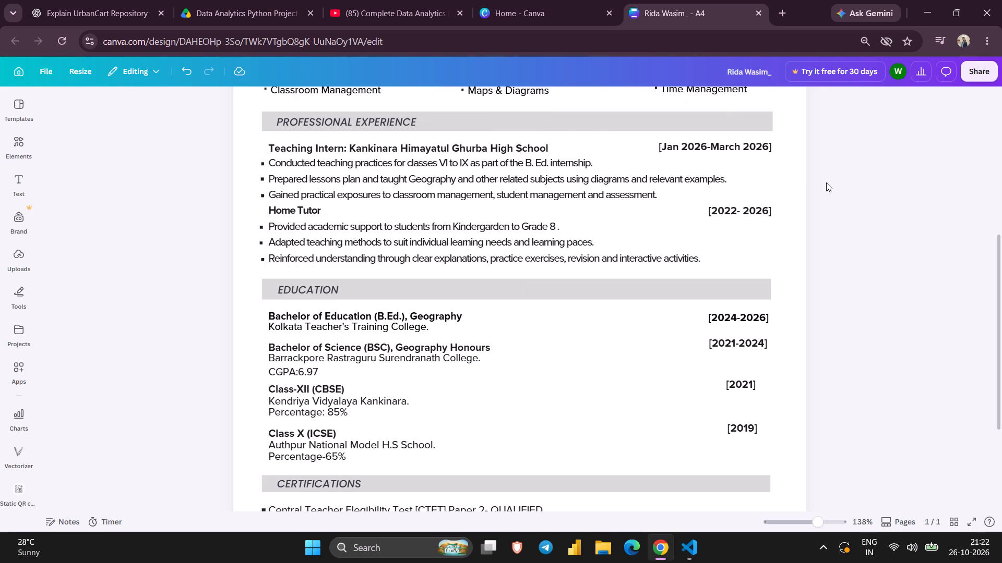
# Nudge the Skills header bar slightly left, fine-tuning its position against the neighbouring section header bars.
pyautogui.scroll(1, 826, 182)
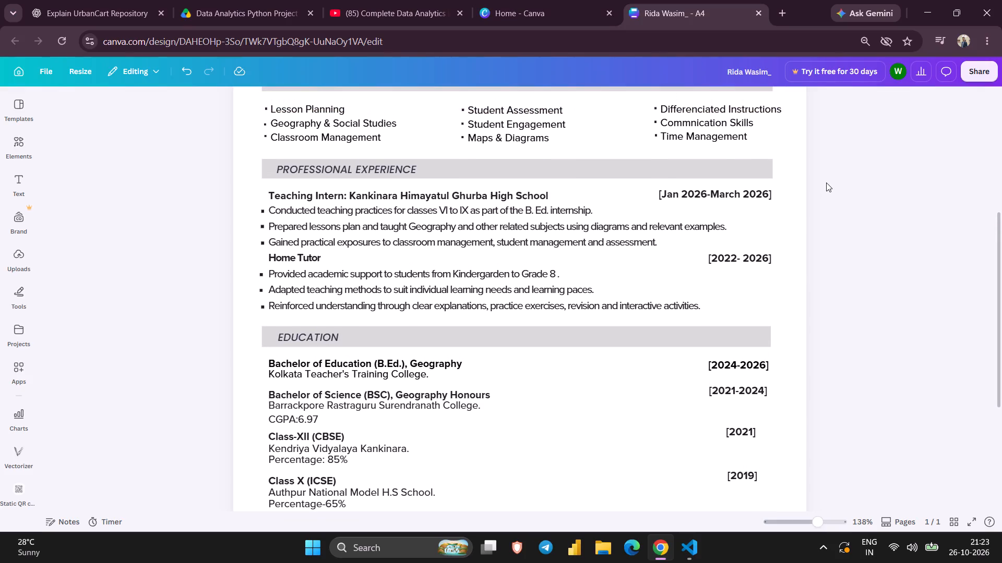
pyautogui.scroll(2, 826, 182)
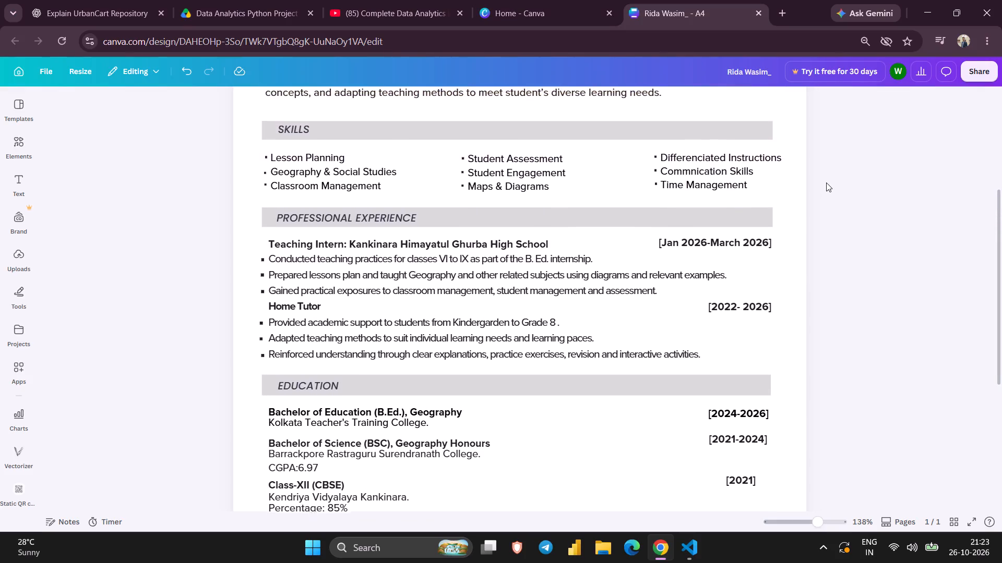
pyautogui.scroll(2, 826, 182)
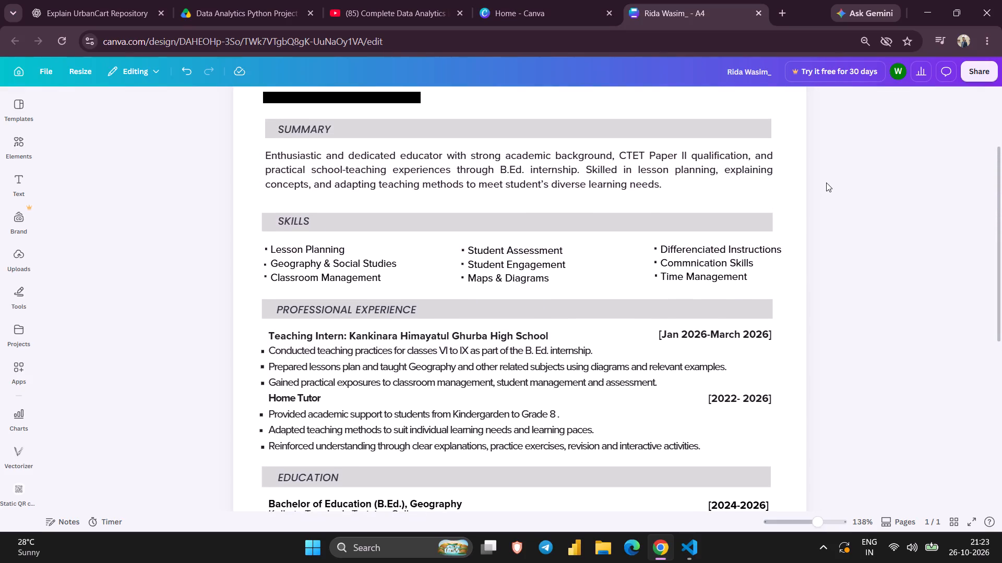
pyautogui.scroll(1, 826, 182)
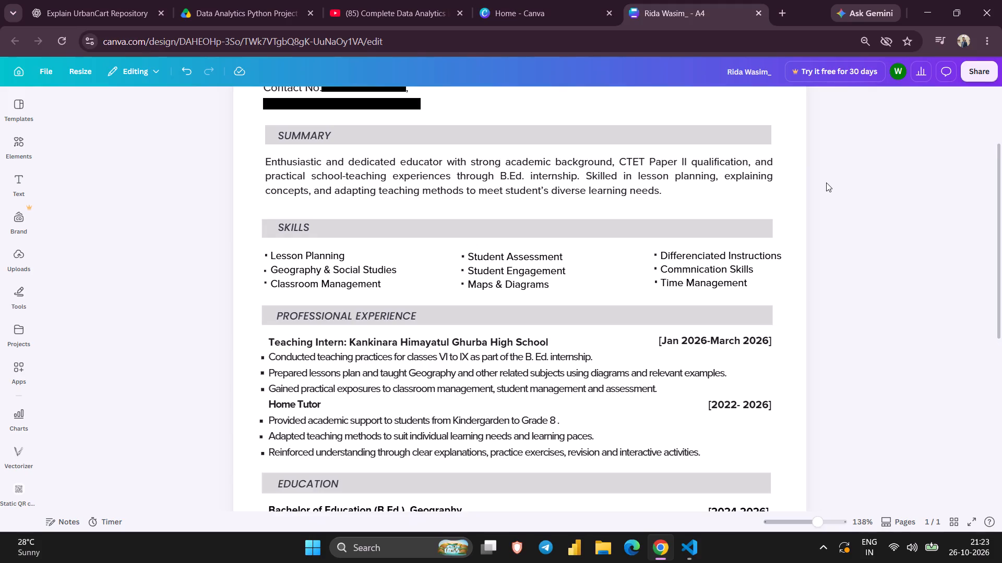
pyautogui.click(732, 227)
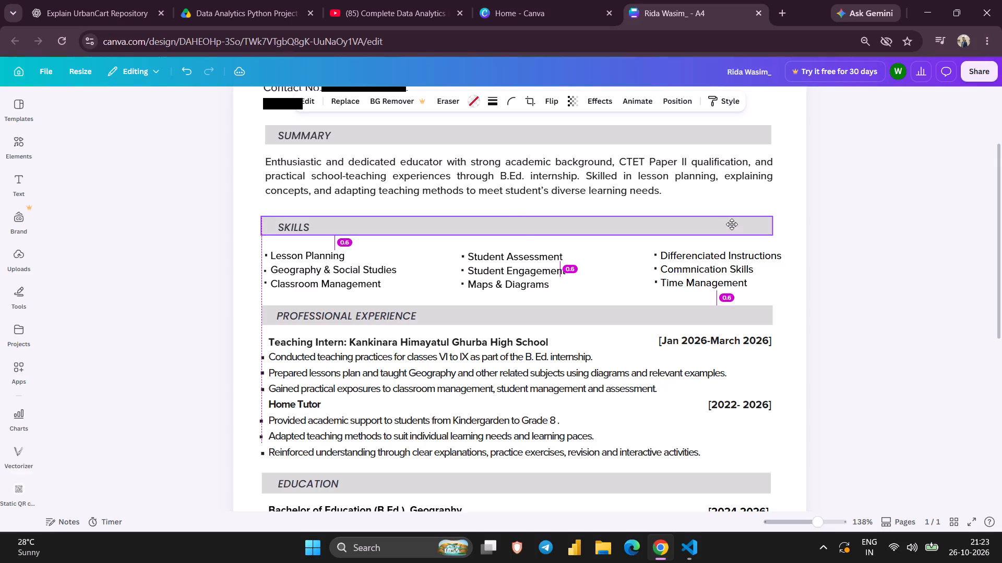
pyautogui.click(880, 230)
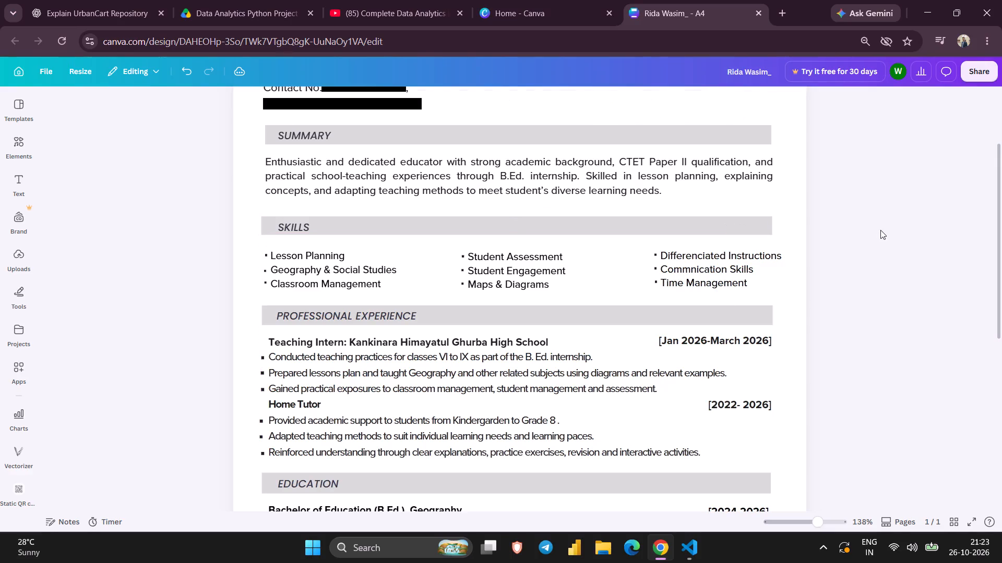
pyautogui.click(704, 229)
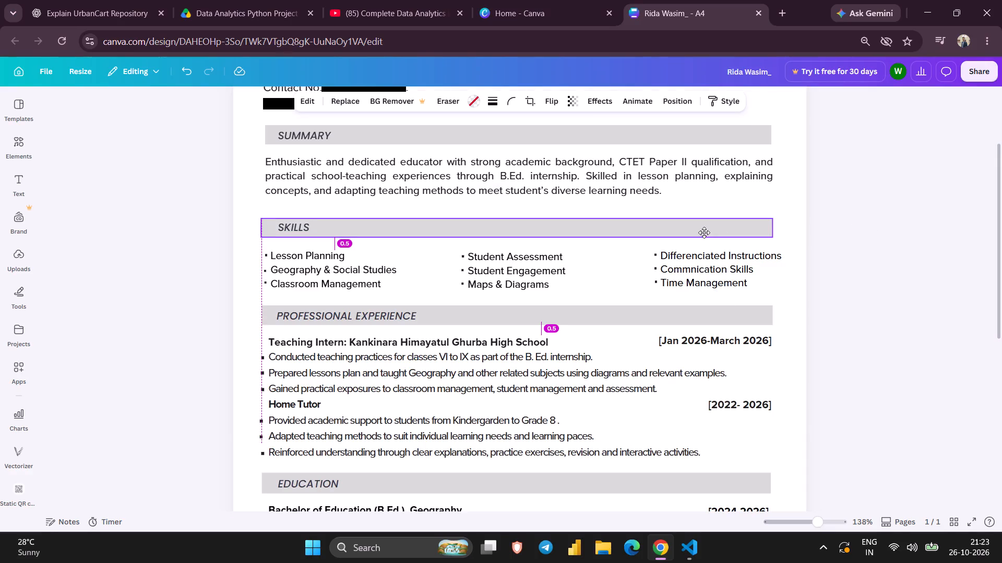
pyautogui.click(909, 174)
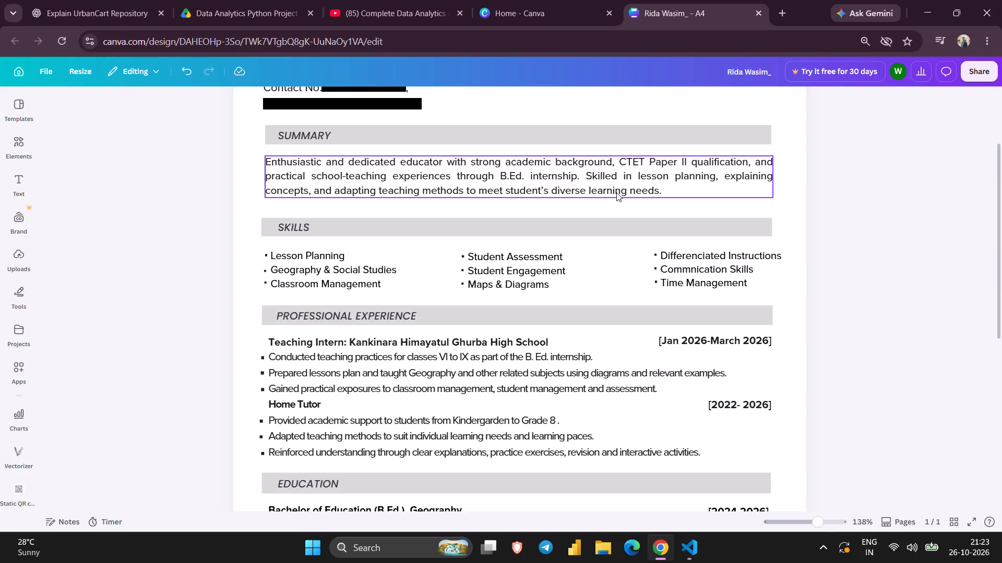
# Nudge the Summary paragraph slightly down and left, within the width of its header bar.
pyautogui.click(611, 183)
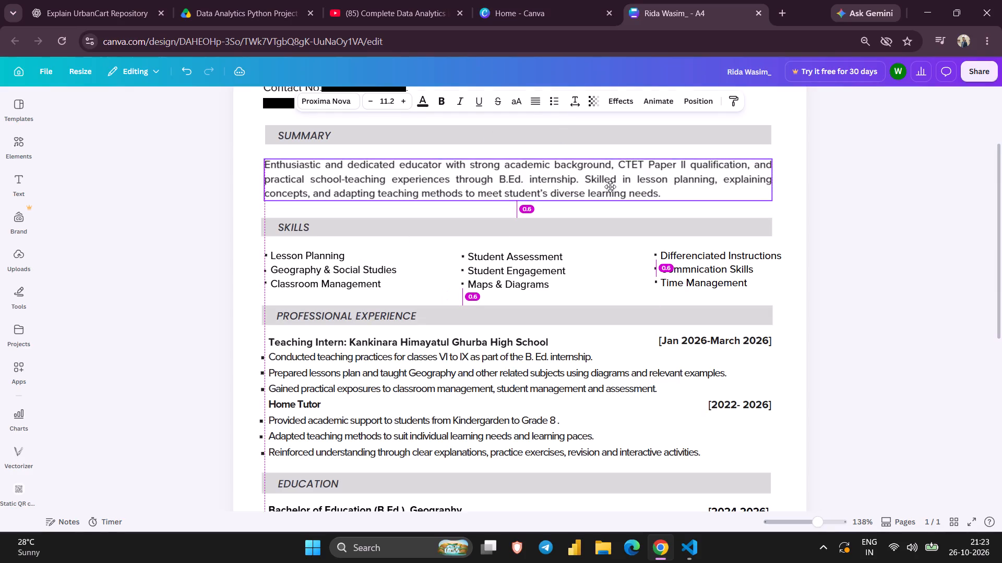
pyautogui.click(827, 175)
# Shift the third skills column's text slightly left, up against its bullets, to reduce the overhang past the header bar.
pyautogui.scroll(1, 827, 175)
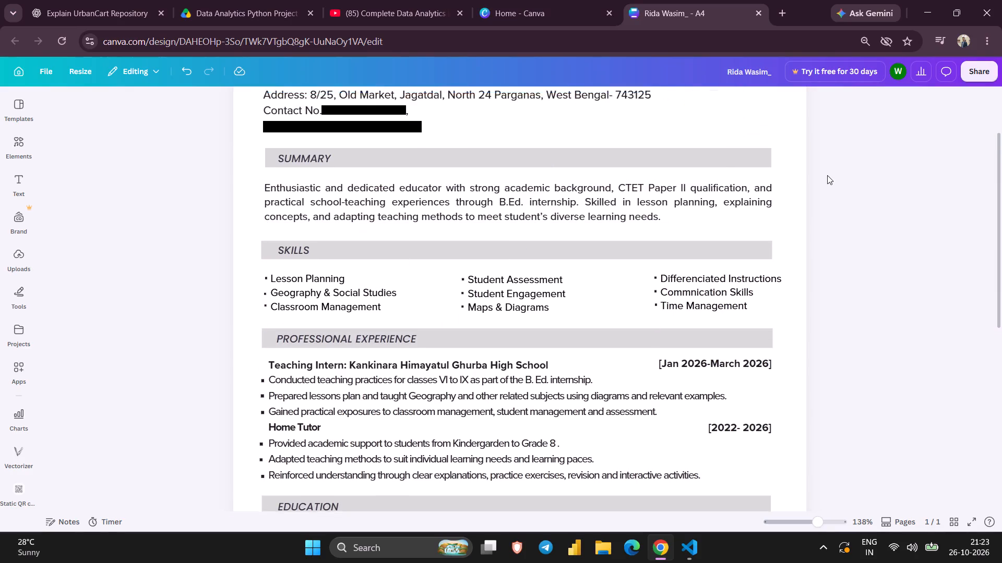
pyautogui.scroll(1, 827, 175)
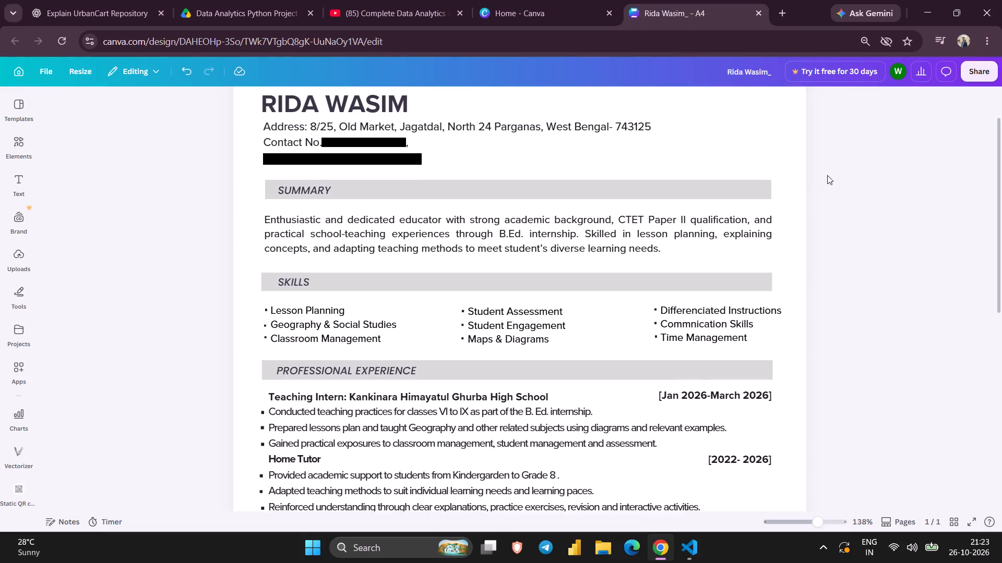
pyautogui.scroll(1, 827, 175)
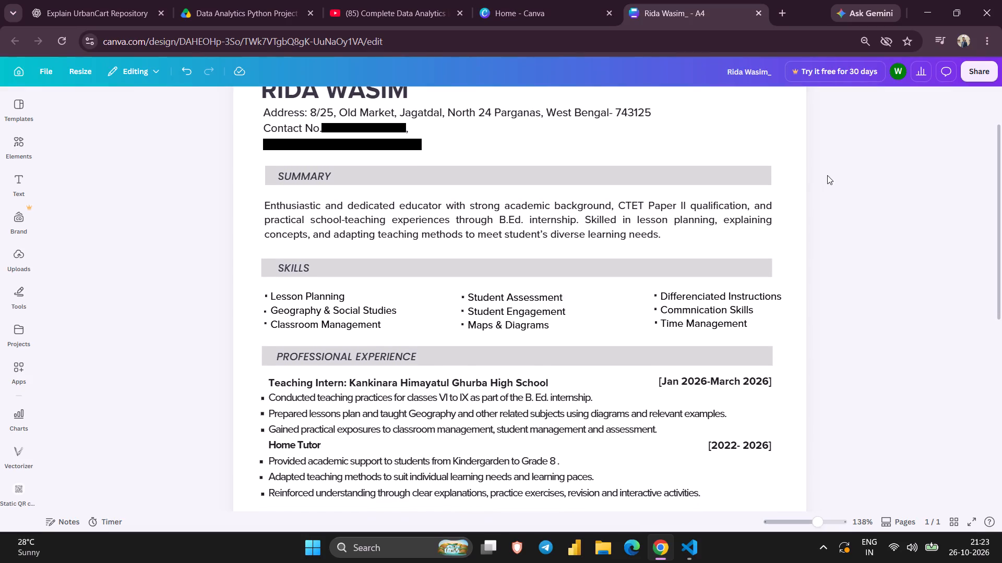
pyautogui.scroll(1, 827, 175)
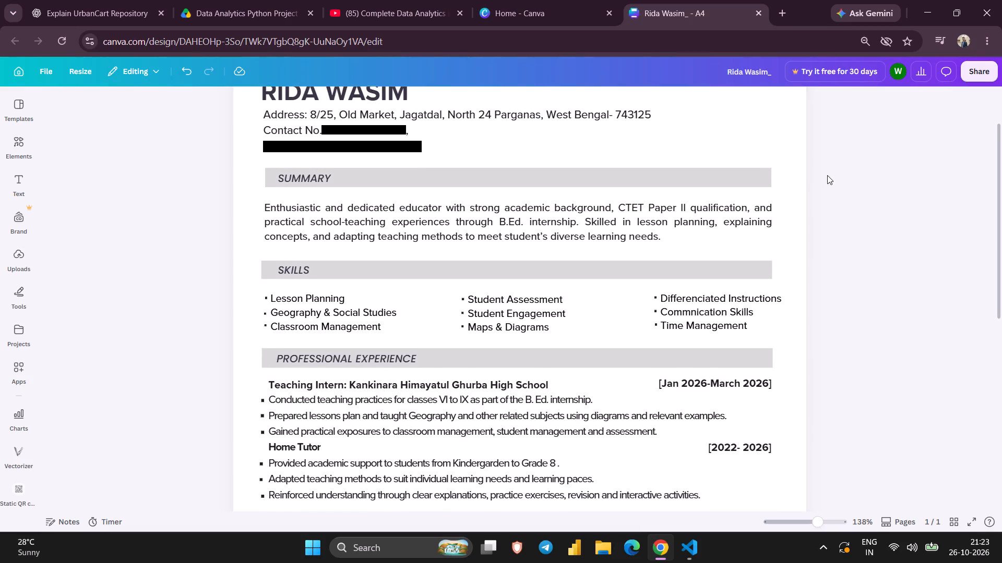
pyautogui.scroll(1, 827, 175)
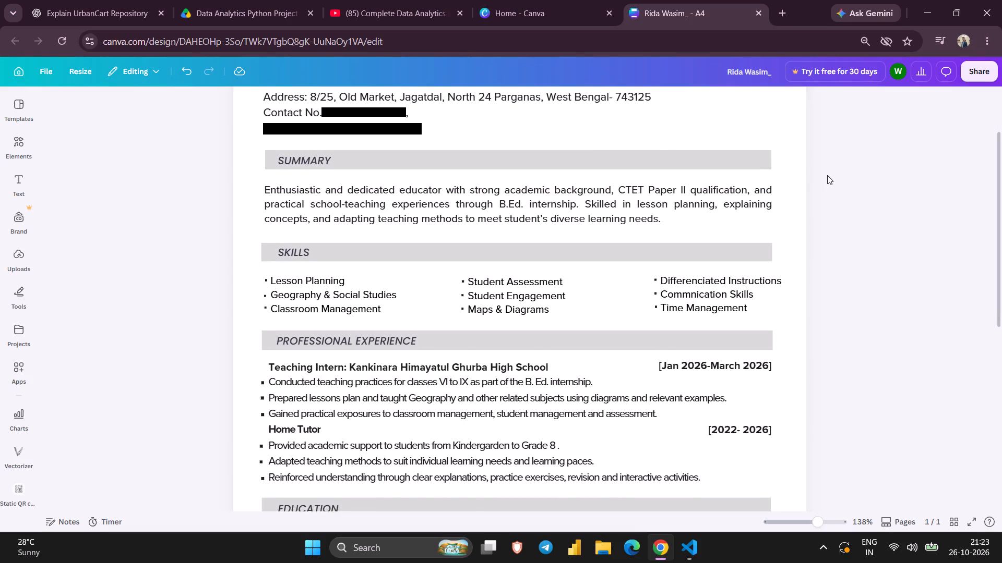
pyautogui.scroll(1, 827, 175)
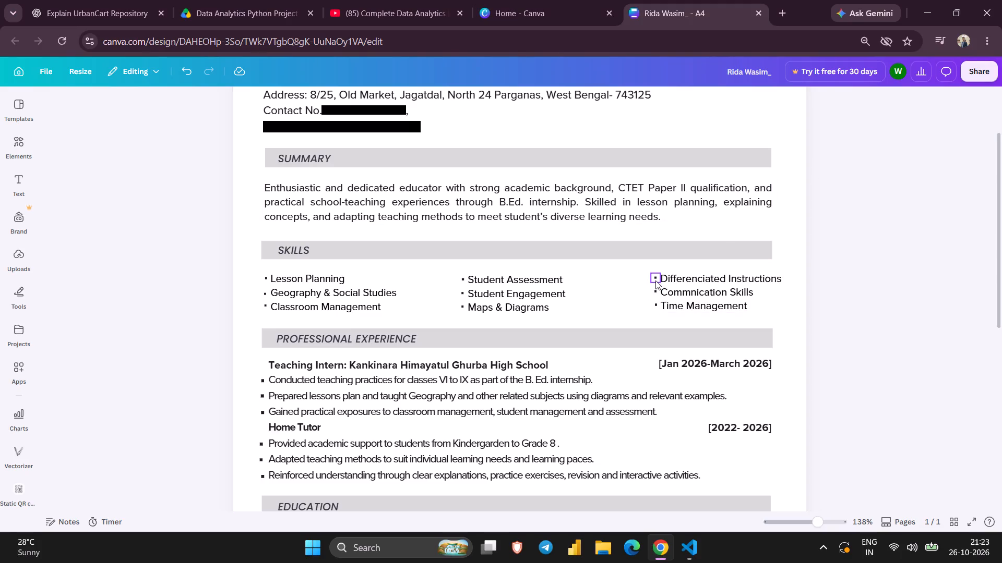
pyautogui.click(673, 278)
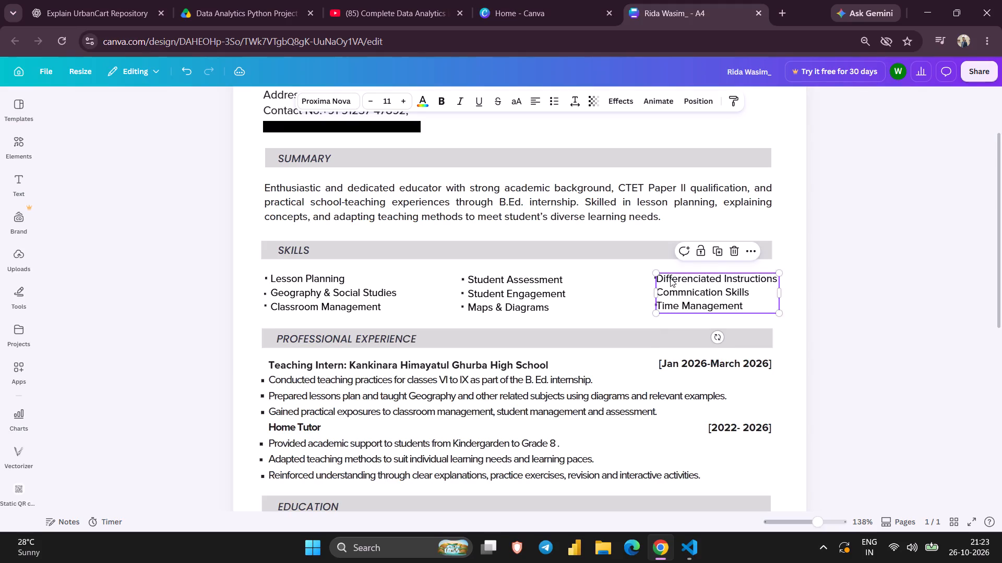
pyautogui.click(839, 233)
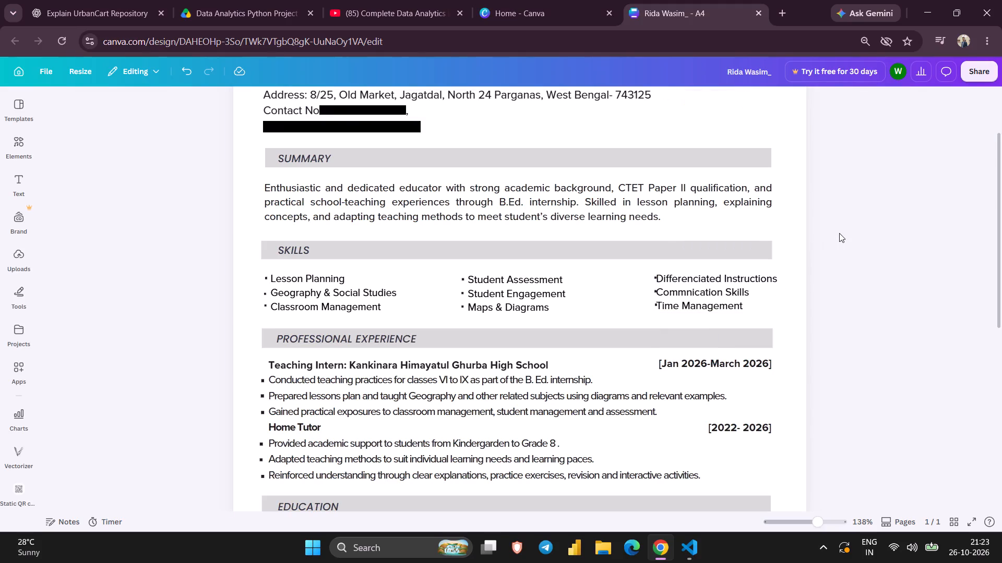
# Move the third skills column's three bullets slightly left, one by one, to restore the gap before their text.
pyautogui.click(653, 278)
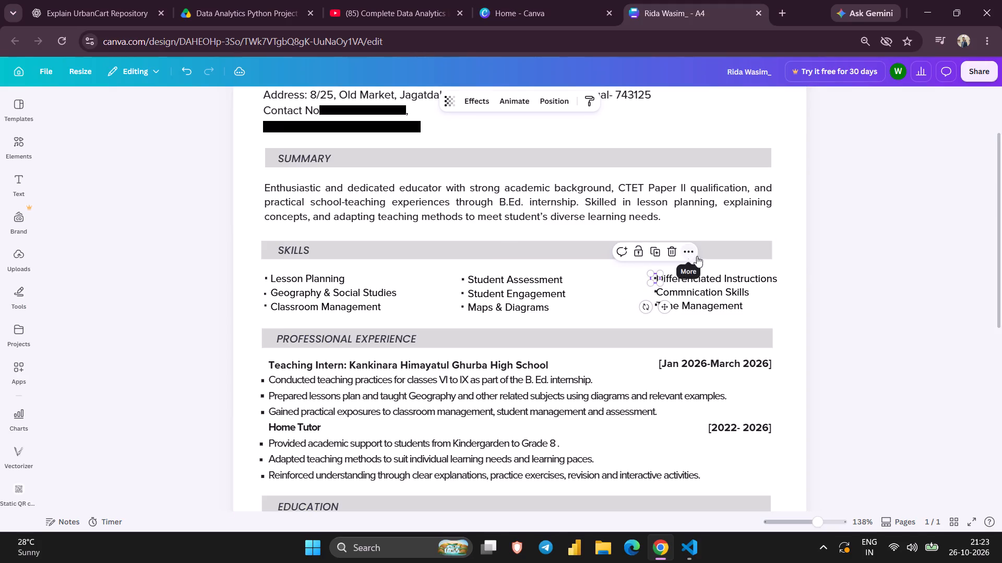
pyautogui.click(710, 263)
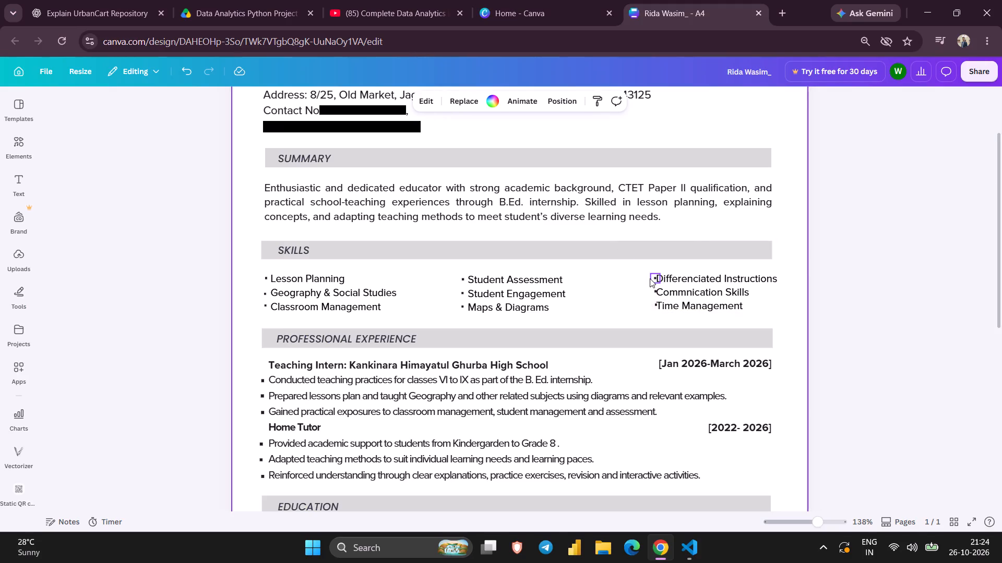
pyautogui.moveTo(653, 278); pyautogui.dragTo(648, 279)
pyautogui.click(683, 266)
pyautogui.click(653, 293)
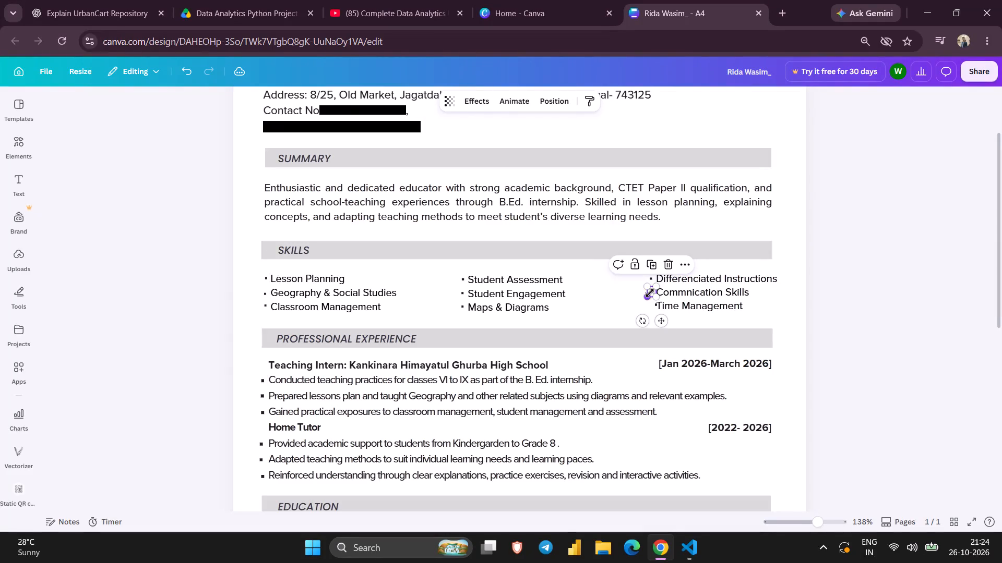
pyautogui.click(634, 297)
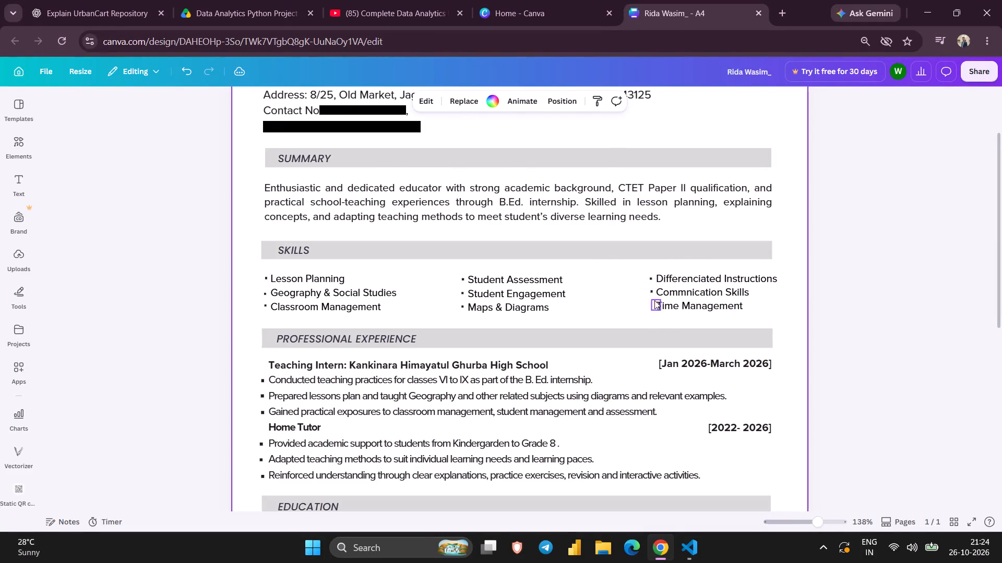
pyautogui.moveTo(657, 305); pyautogui.dragTo(651, 308)
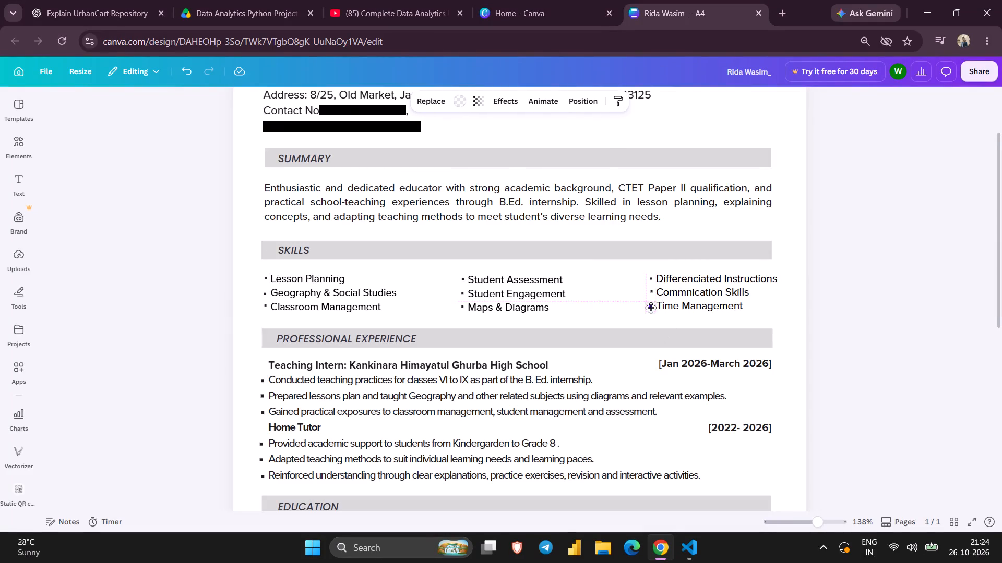
# Nudge the bullet beside Time Management, and shift the third skills column's text slightly left and down to line up with its bullets.
pyautogui.moveTo(651, 308); pyautogui.dragTo(651, 308)
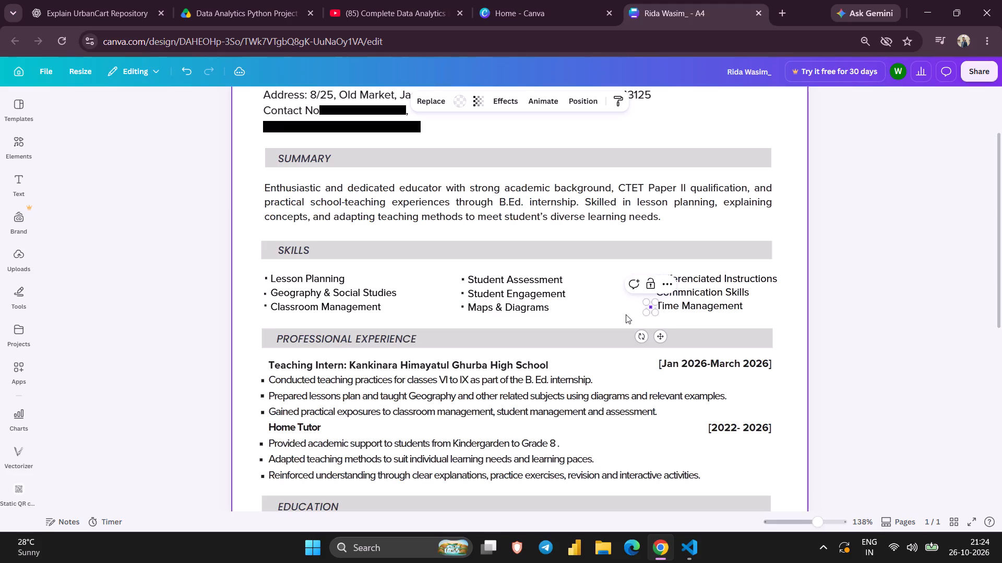
pyautogui.click(626, 314)
pyautogui.click(667, 299)
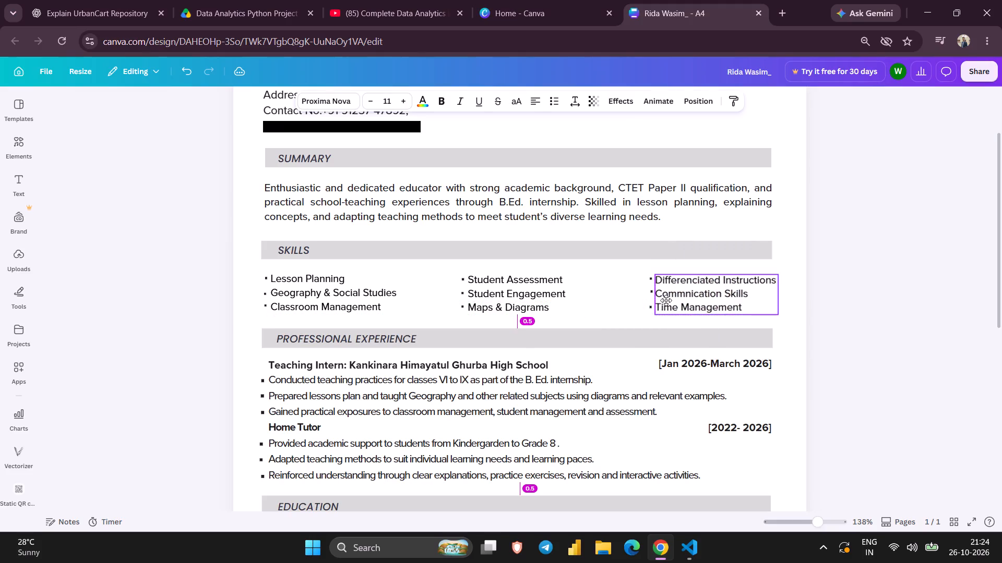
pyautogui.click(813, 263)
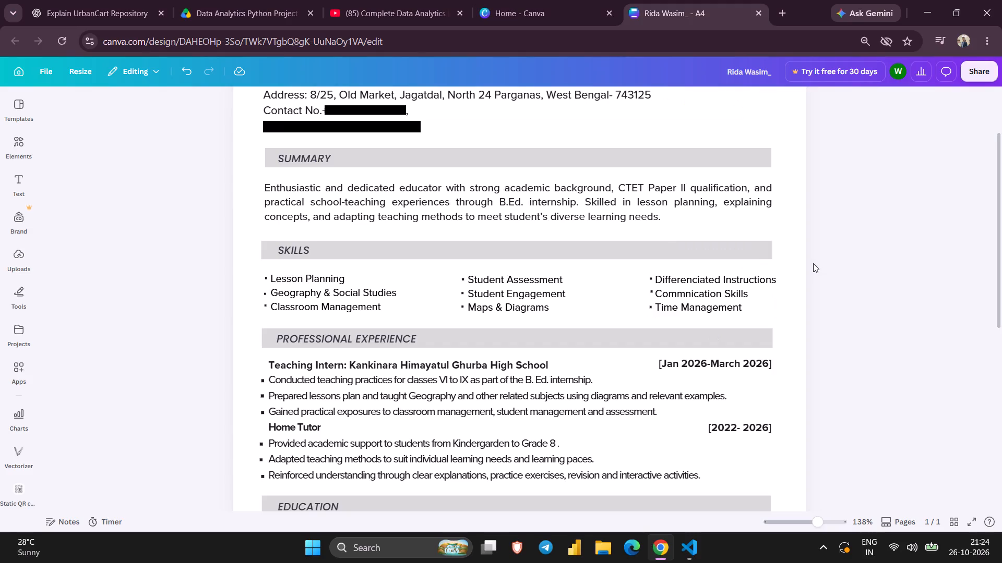
# Review the whole résumé from the Skills section to the end and back up to the Summary, checking wording and alignment.
pyautogui.scroll(-2, 813, 263)
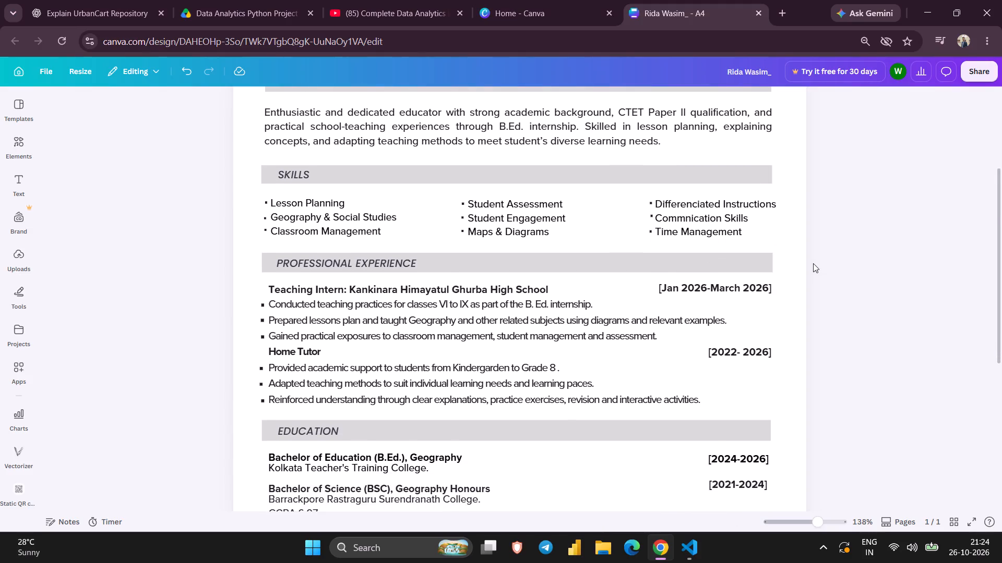
pyautogui.scroll(-4, 813, 263)
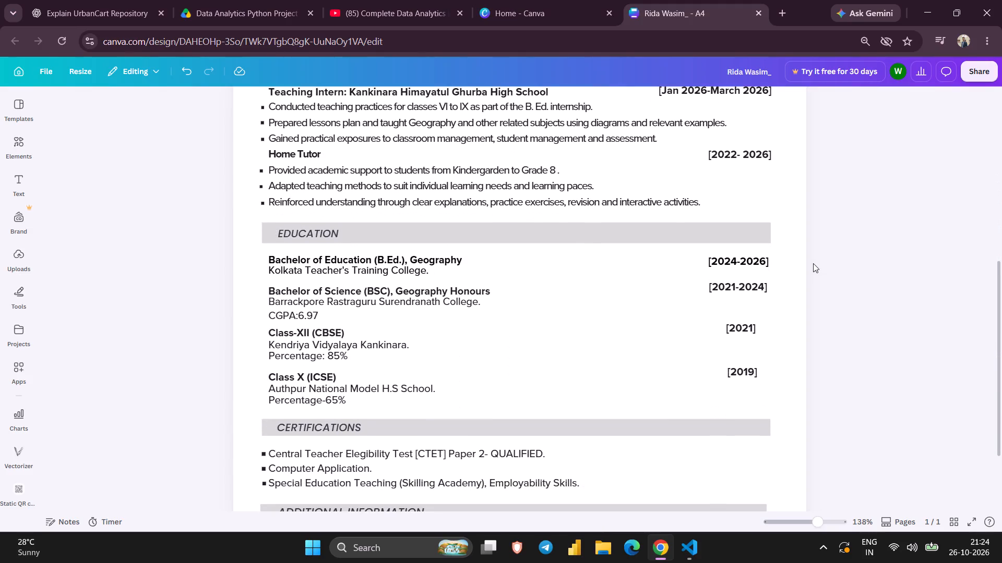
pyautogui.scroll(-2, 813, 263)
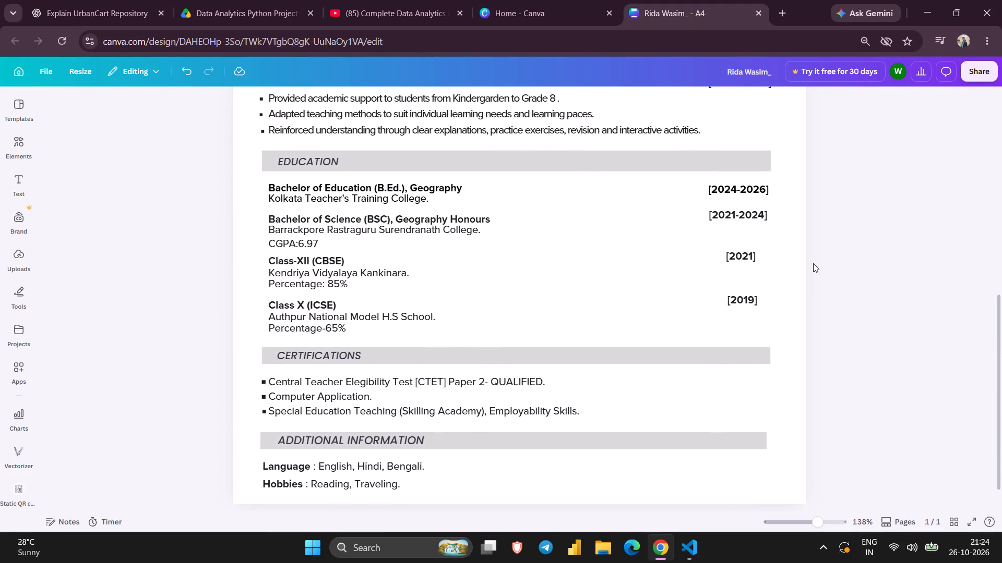
pyautogui.scroll(-1, 813, 263)
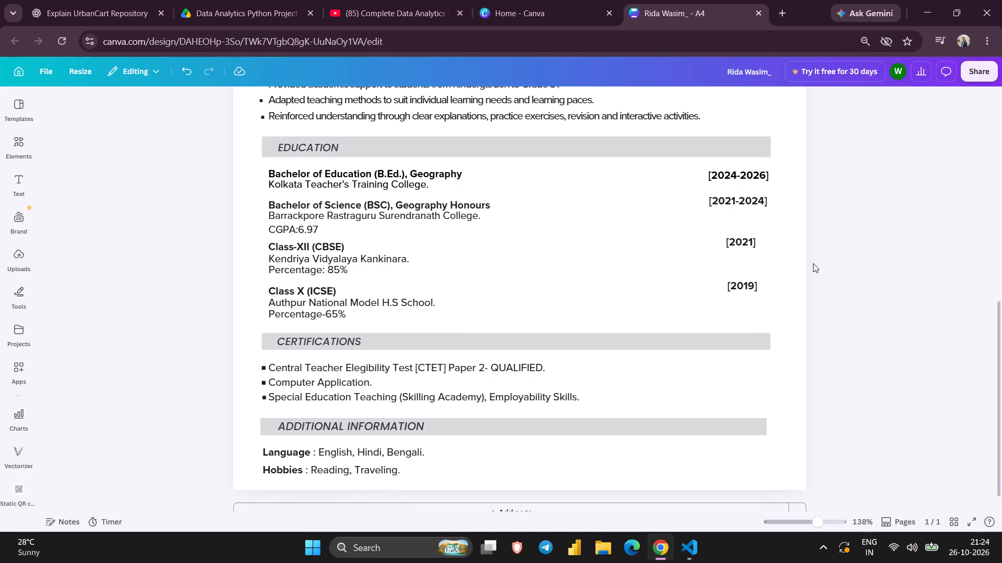
pyautogui.scroll(-1, 813, 263)
pyautogui.scroll(1, 813, 263)
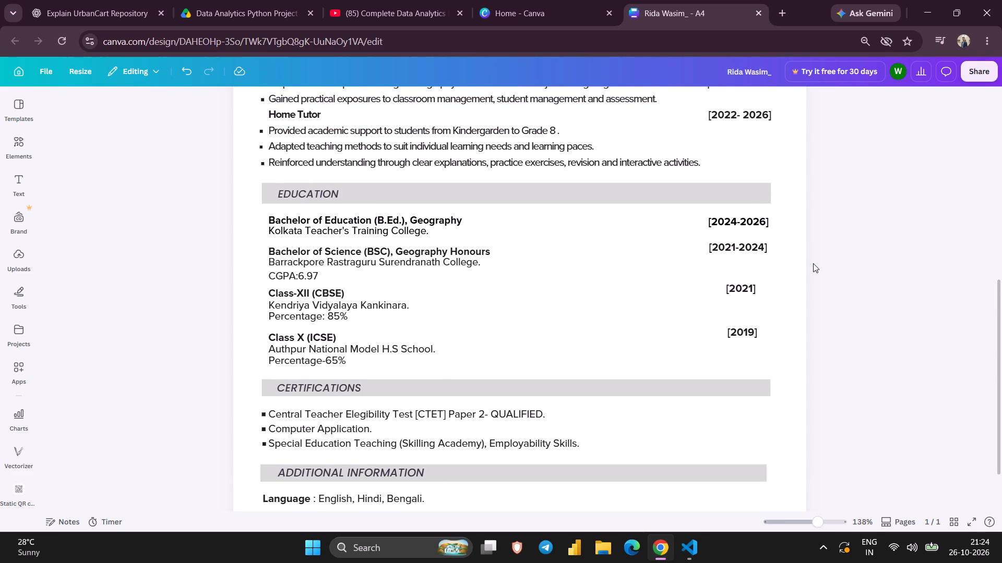
pyautogui.scroll(3, 813, 263)
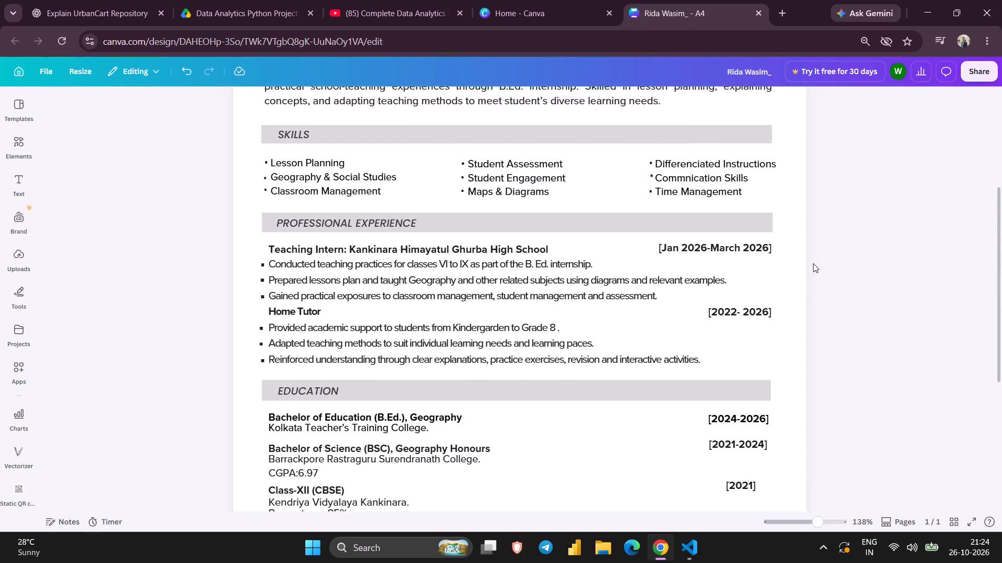
pyautogui.scroll(3, 813, 263)
pyautogui.scroll(-1, 813, 263)
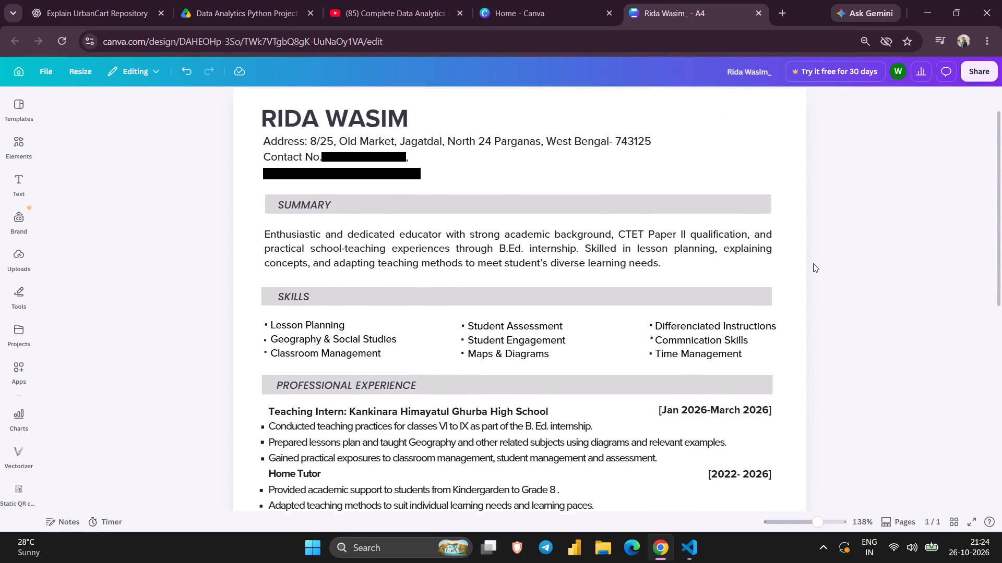
pyautogui.scroll(-2, 813, 263)
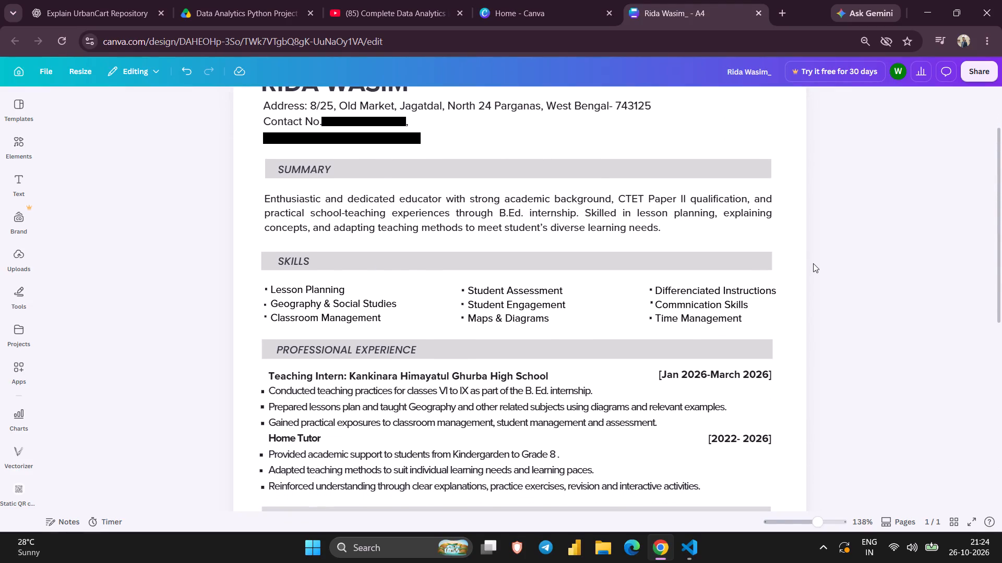
pyautogui.scroll(-2, 813, 263)
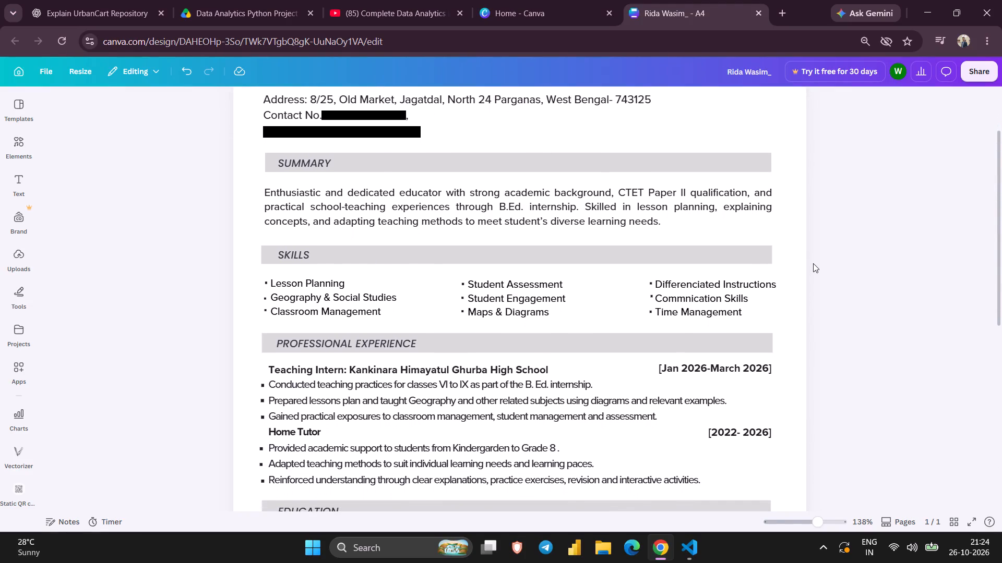
pyautogui.scroll(-2, 813, 263)
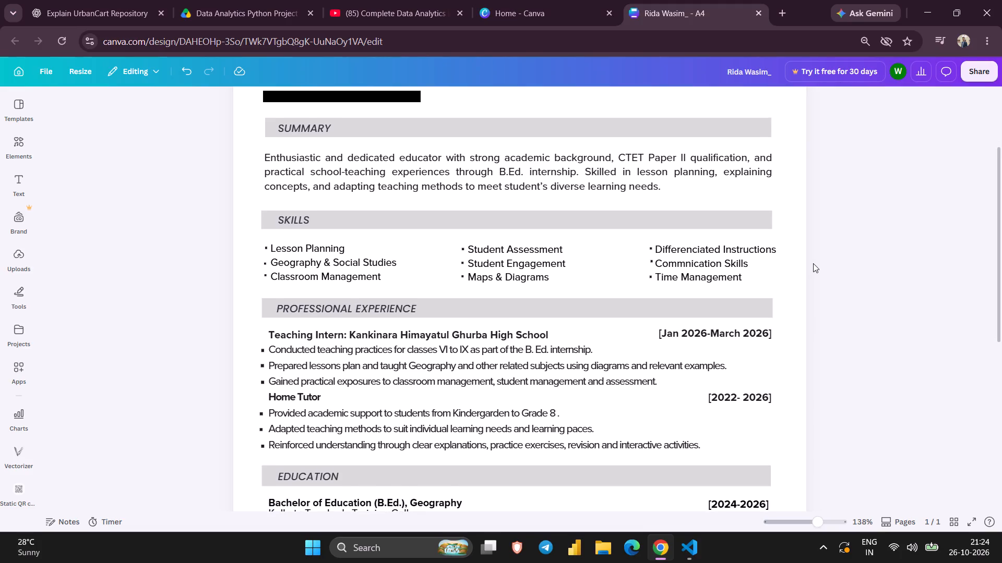
pyautogui.scroll(-1, 813, 263)
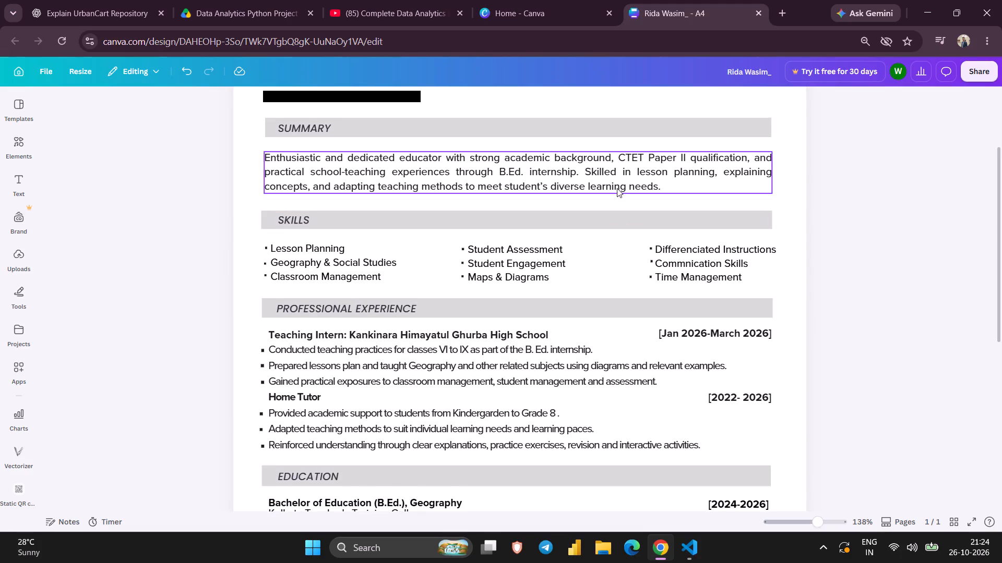
pyautogui.click(616, 178)
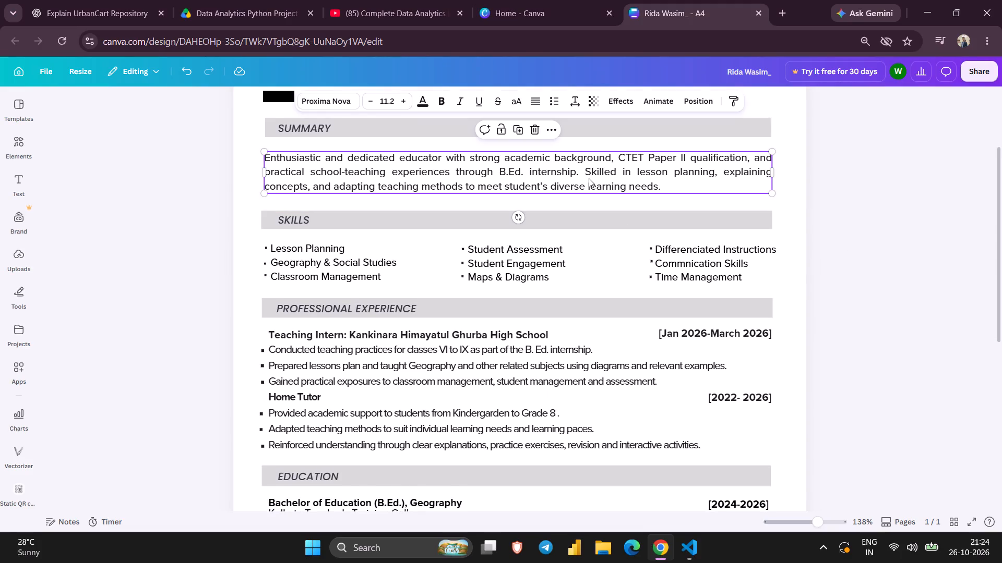
pyautogui.click(828, 208)
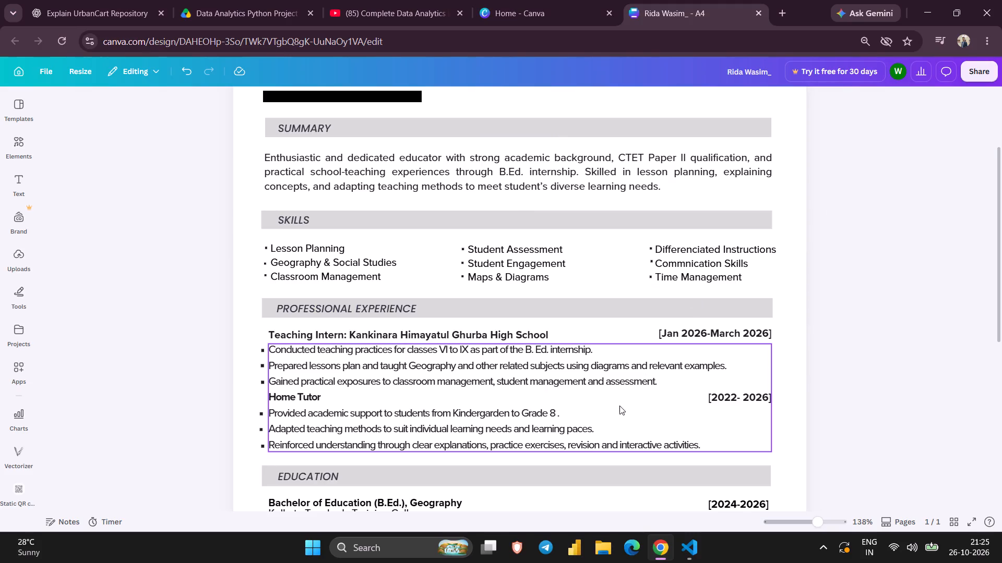
# Change "revision" to "revisions" in the last Home Tutor line under Professional Experience.
pyautogui.doubleClick(592, 446)
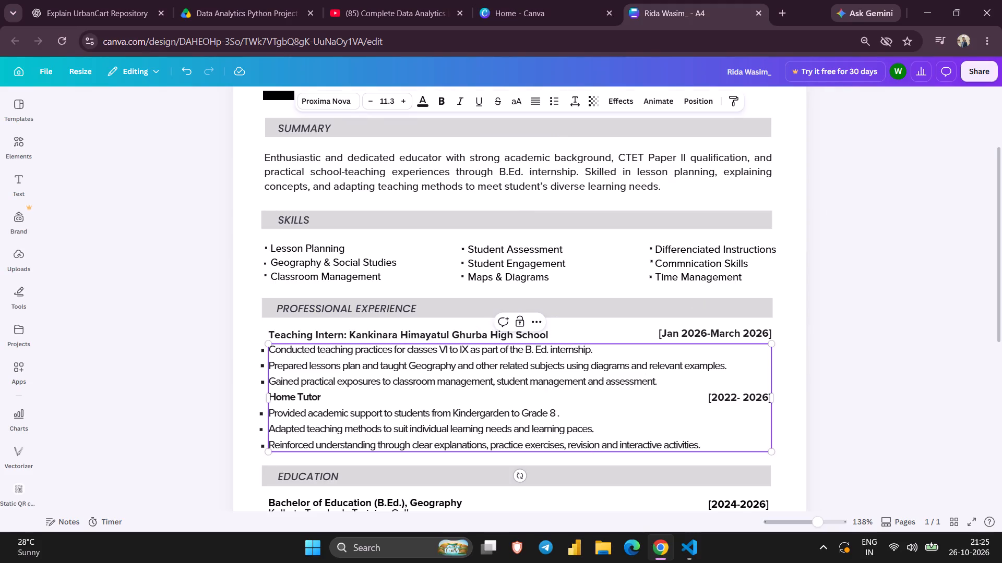
pyautogui.click(596, 447)
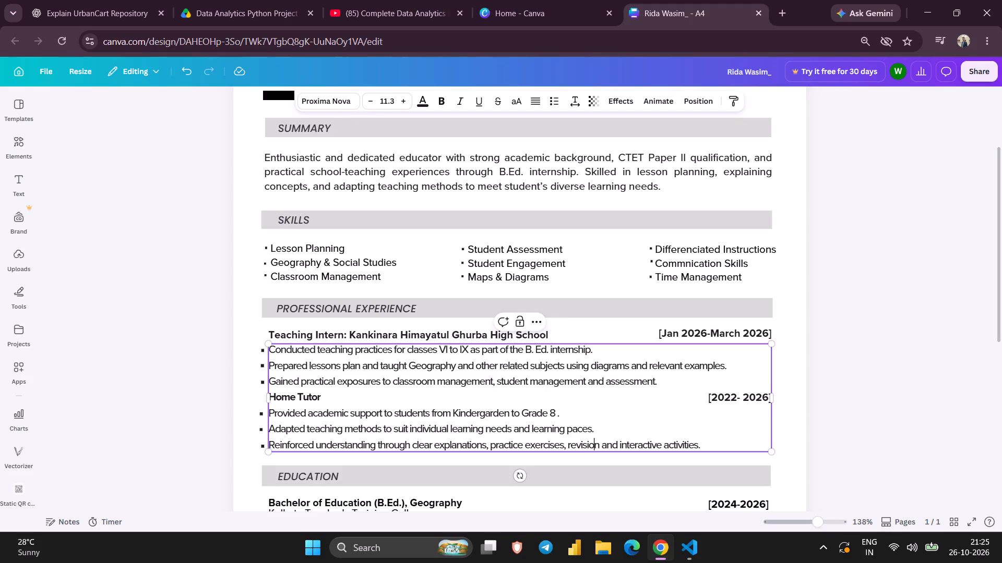
pyautogui.click(598, 447)
pyautogui.press('s')
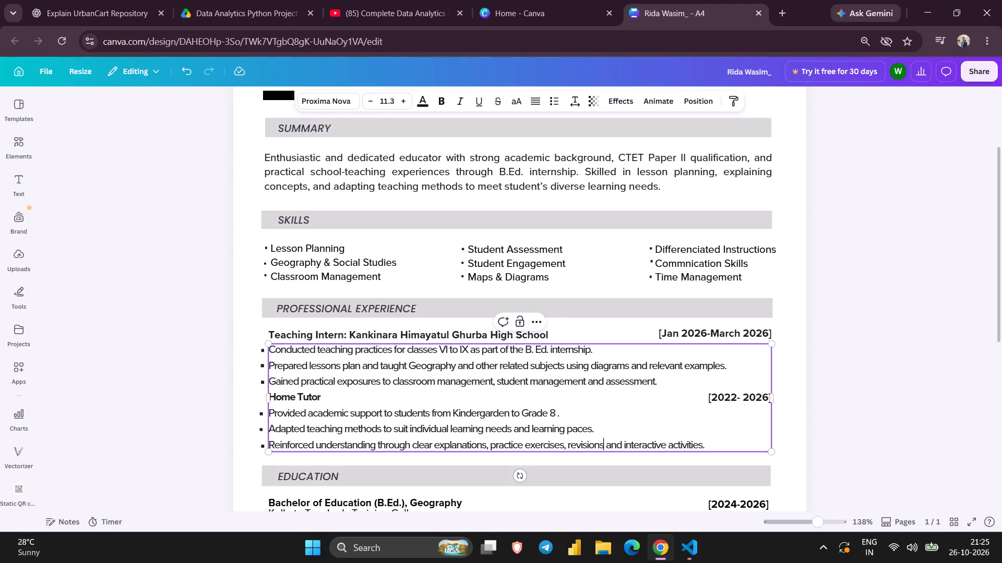
# Add three spaces before the colon after Hobbies in Additional Information, so that it lines up with the Language colon.
pyautogui.scroll(-1, 598, 447)
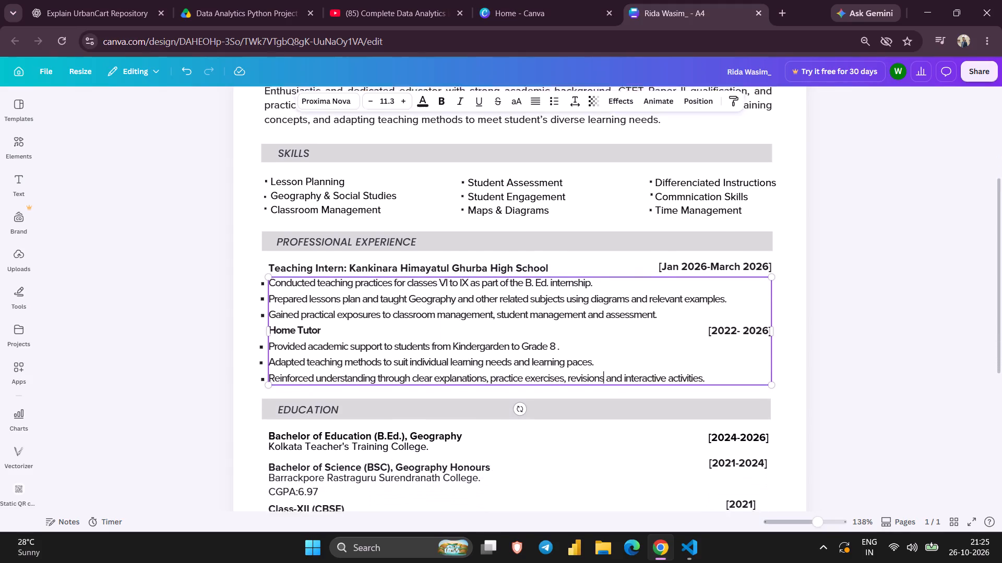
pyautogui.scroll(-2, 598, 447)
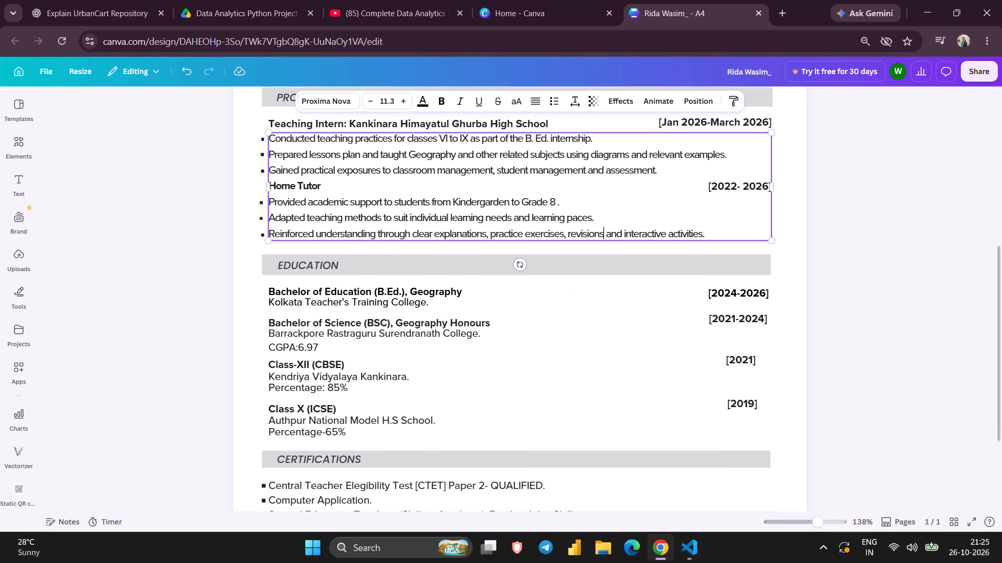
pyautogui.scroll(-2, 598, 447)
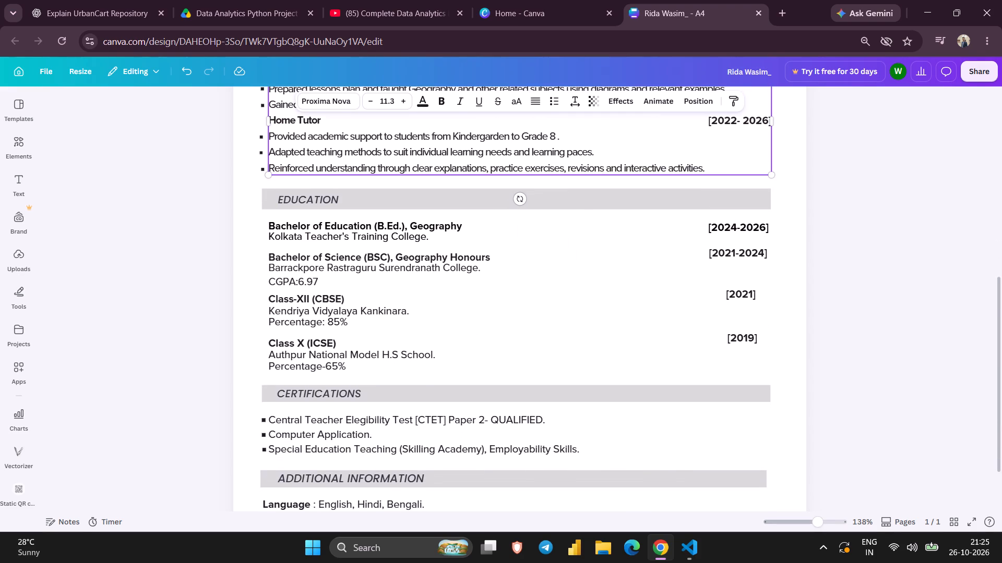
pyautogui.scroll(-1, 598, 447)
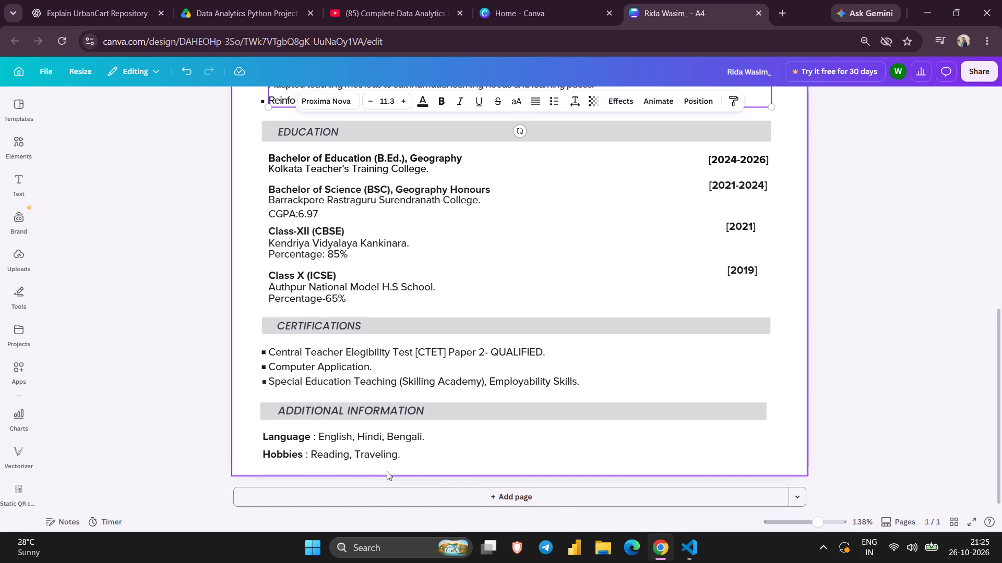
pyautogui.click(310, 451)
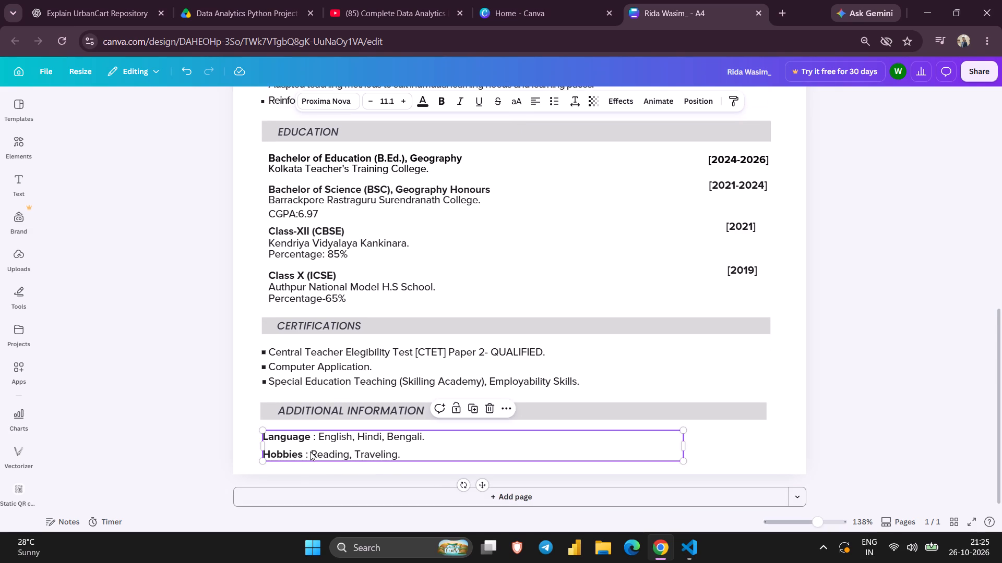
pyautogui.doubleClick(310, 451)
pyautogui.click(305, 451)
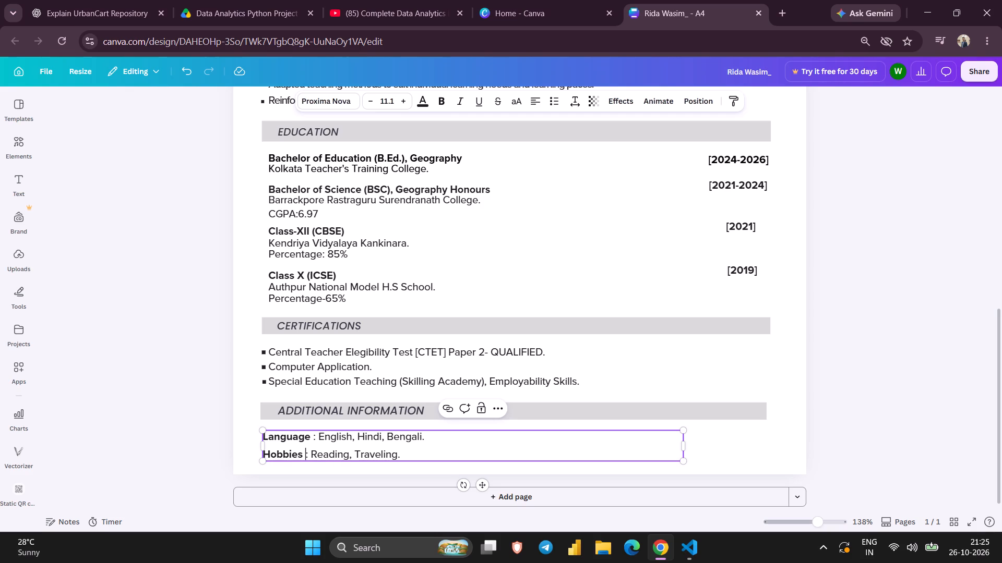
pyautogui.press('space')
pyautogui.press('space')
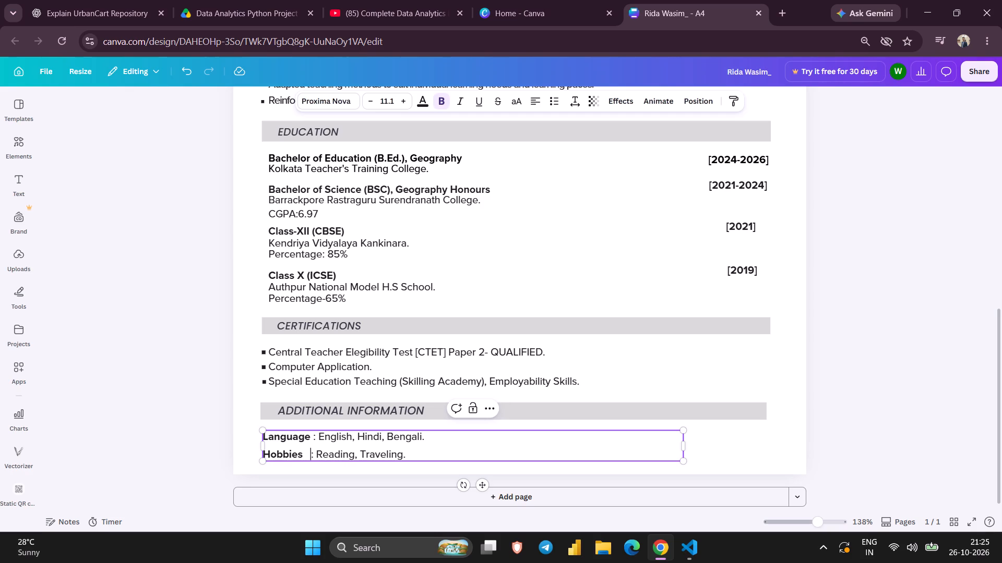
pyautogui.press('space')
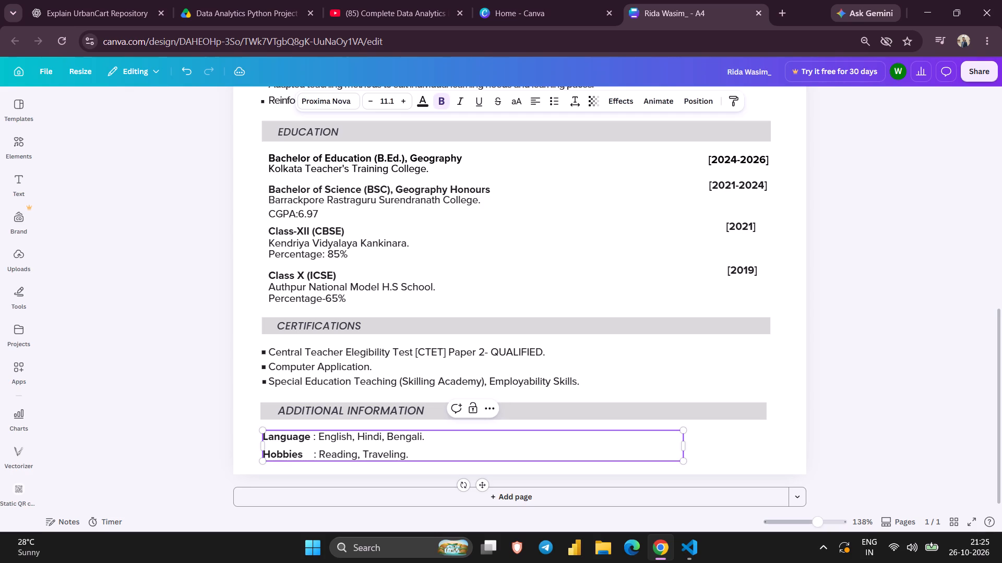
pyautogui.click(217, 449)
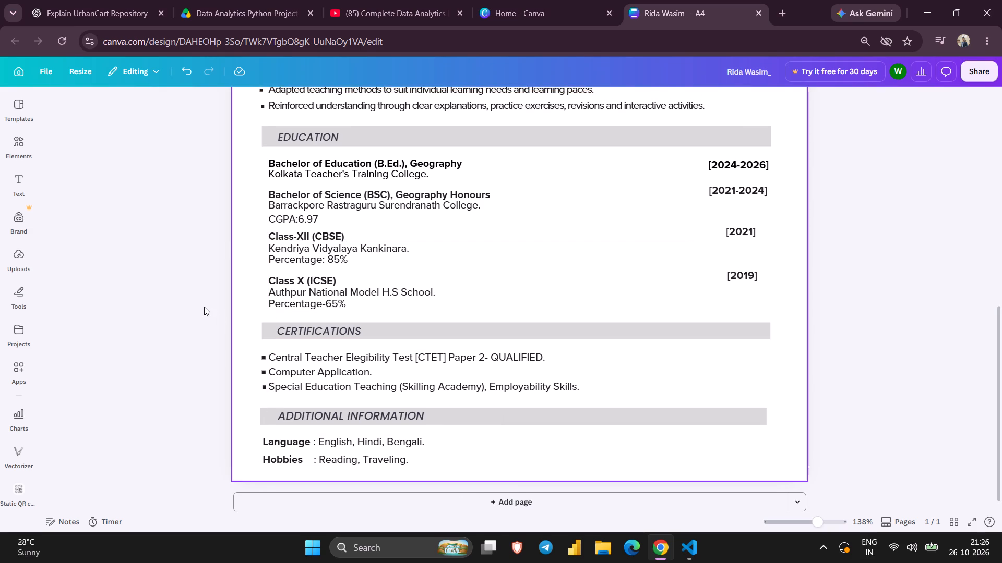
# Replace the colon in the Bachelor of Science CGPA line with a hyphen and a space, making it "CGPA- 6.97".
pyautogui.click(300, 214)
pyautogui.doubleClick(300, 214)
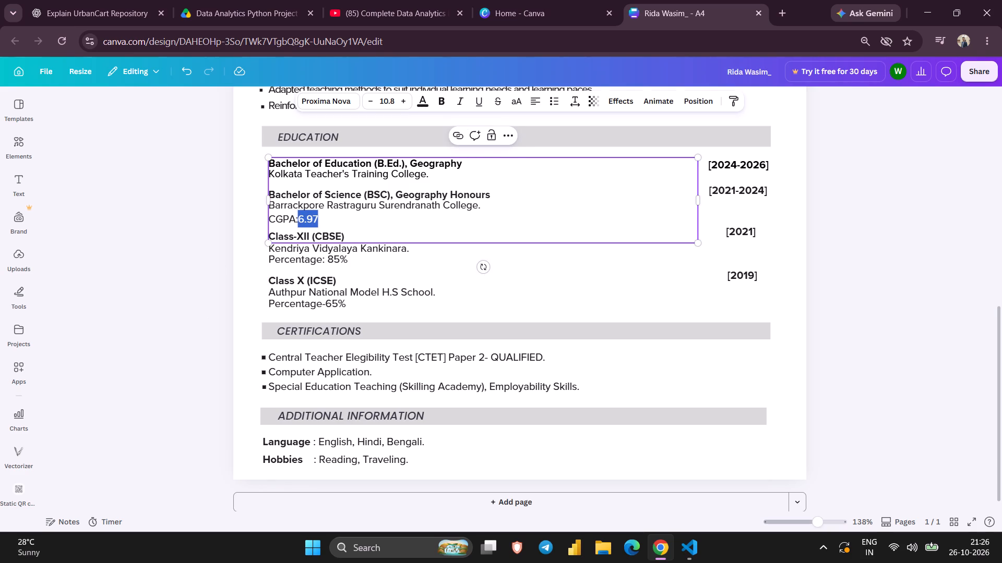
pyautogui.click(300, 214)
pyautogui.press('BackSpace')
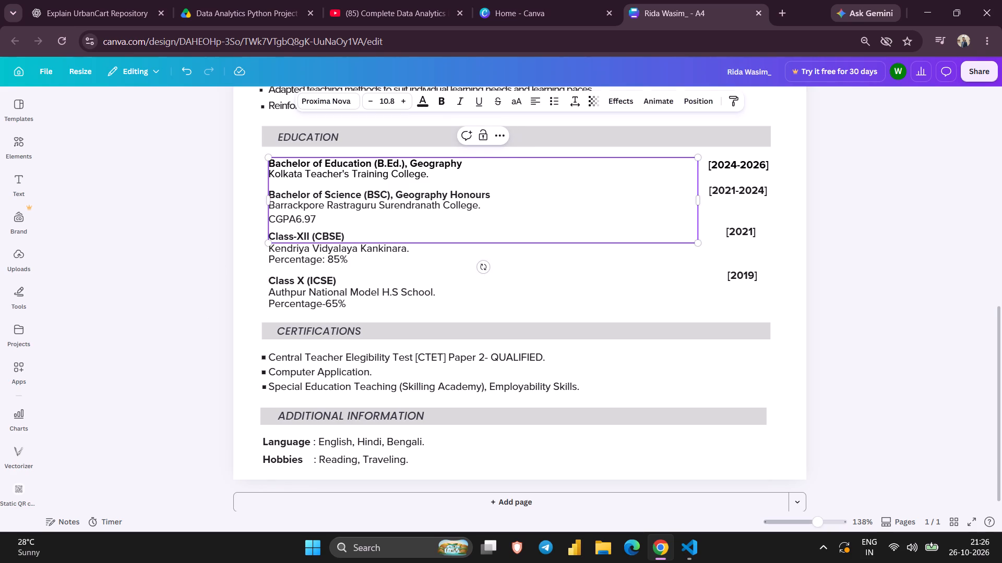
pyautogui.press('-')
pyautogui.press('space')
# Match the school percentage lines to the hyphen-and-space style: "Percentage- 85%" for Class-XII and "Percentage- 65%" for Class X.
pyautogui.doubleClick(326, 255)
pyautogui.press('BackSpace')
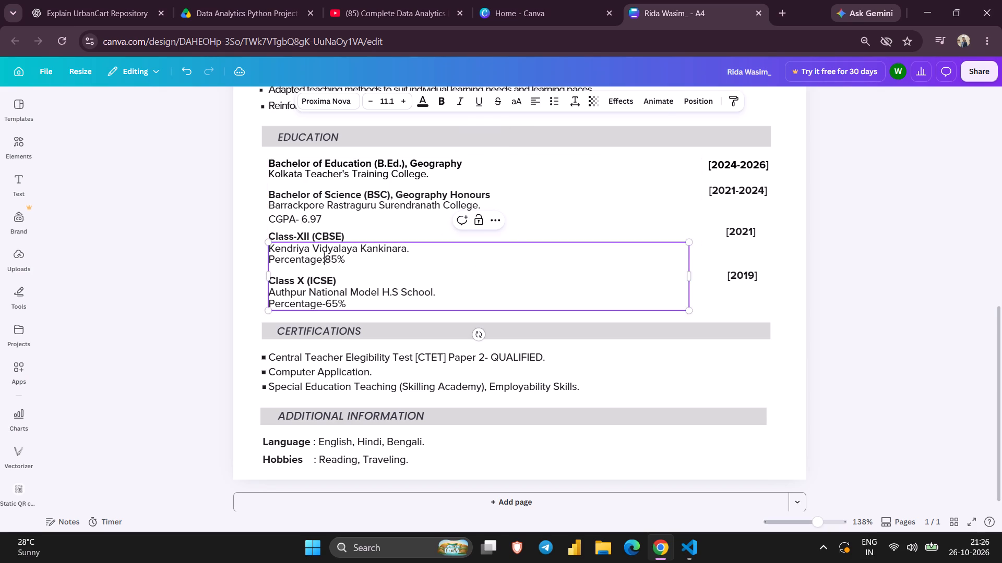
pyautogui.press('BackSpace')
pyautogui.press('-')
pyautogui.press('space')
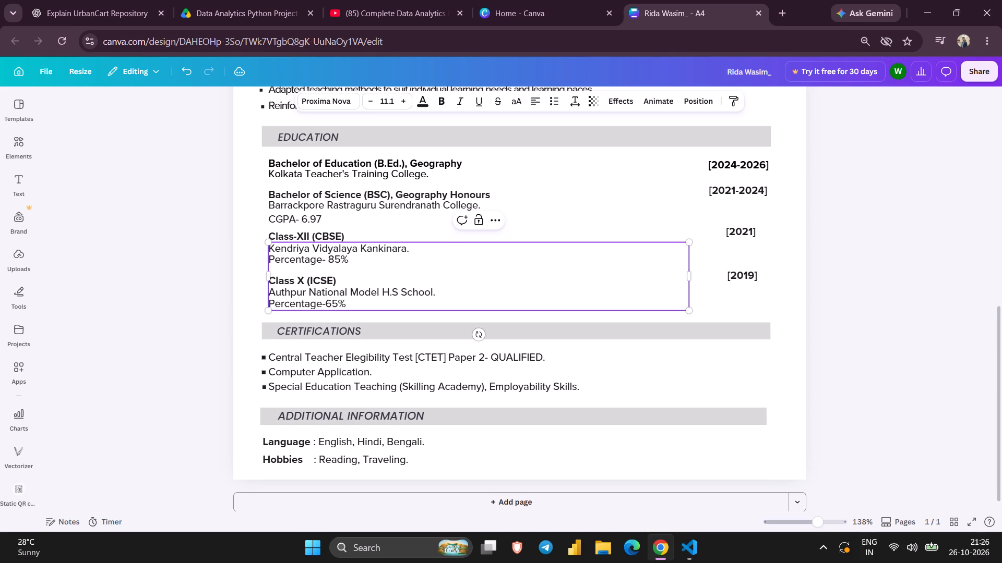
pyautogui.click(324, 304)
pyautogui.press('space')
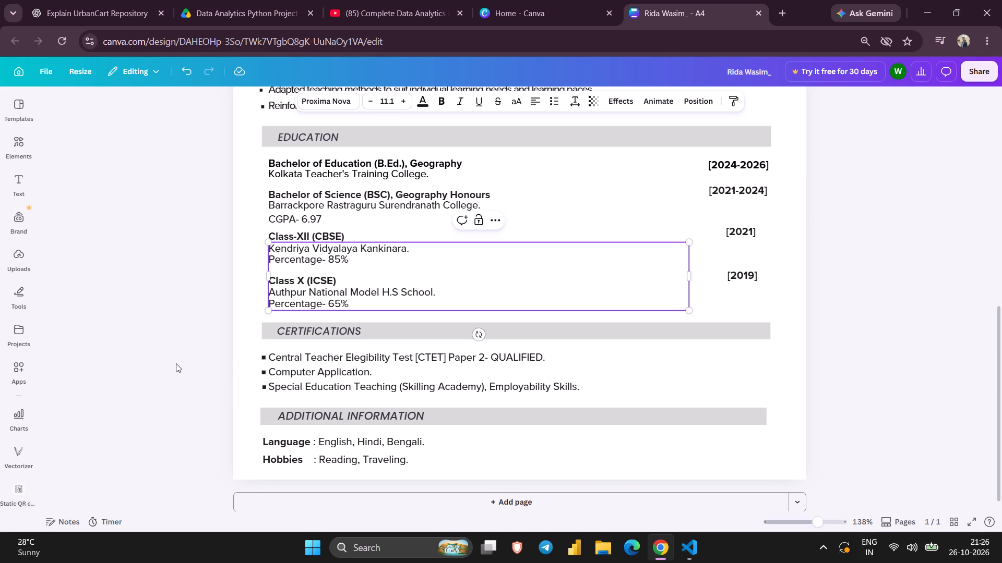
pyautogui.click(175, 363)
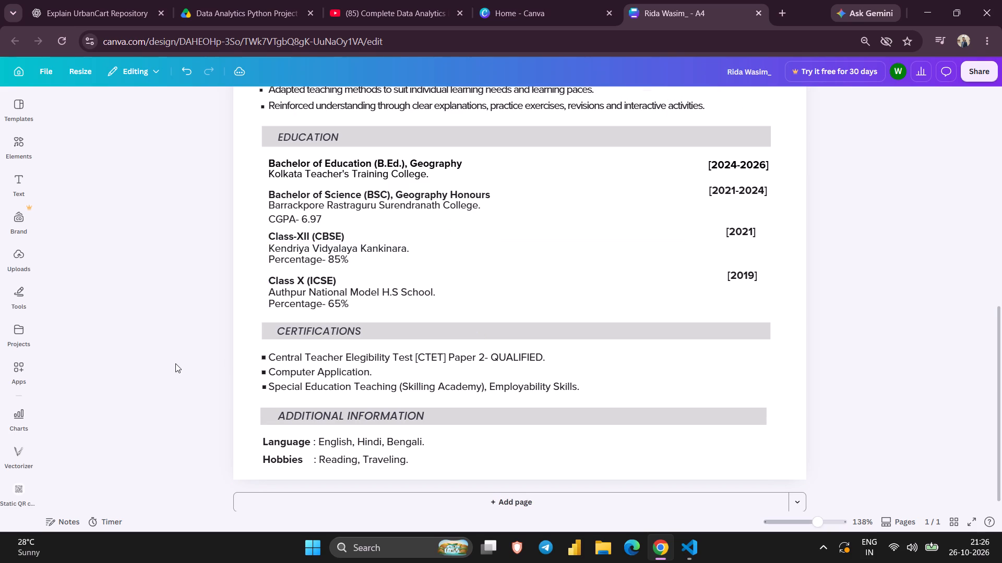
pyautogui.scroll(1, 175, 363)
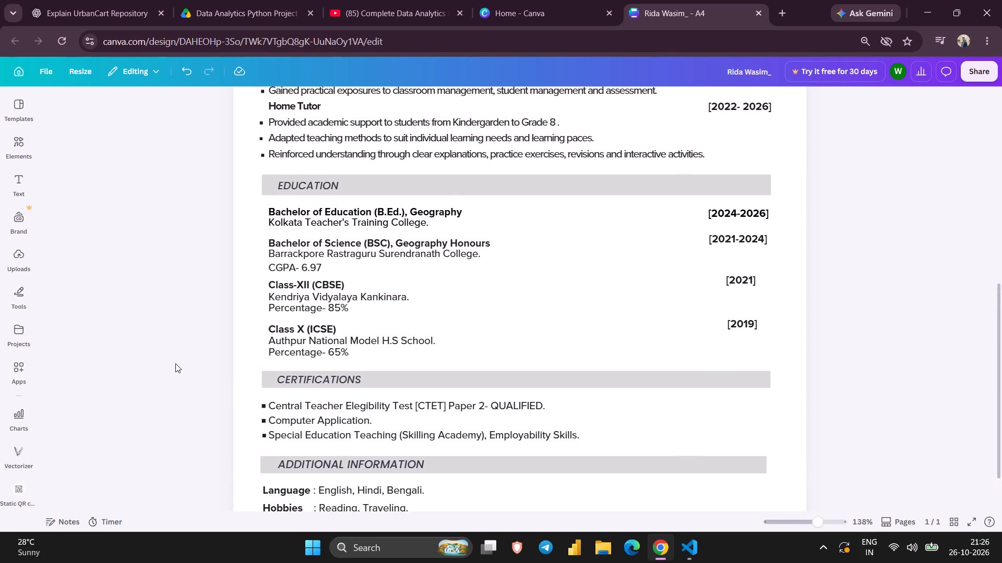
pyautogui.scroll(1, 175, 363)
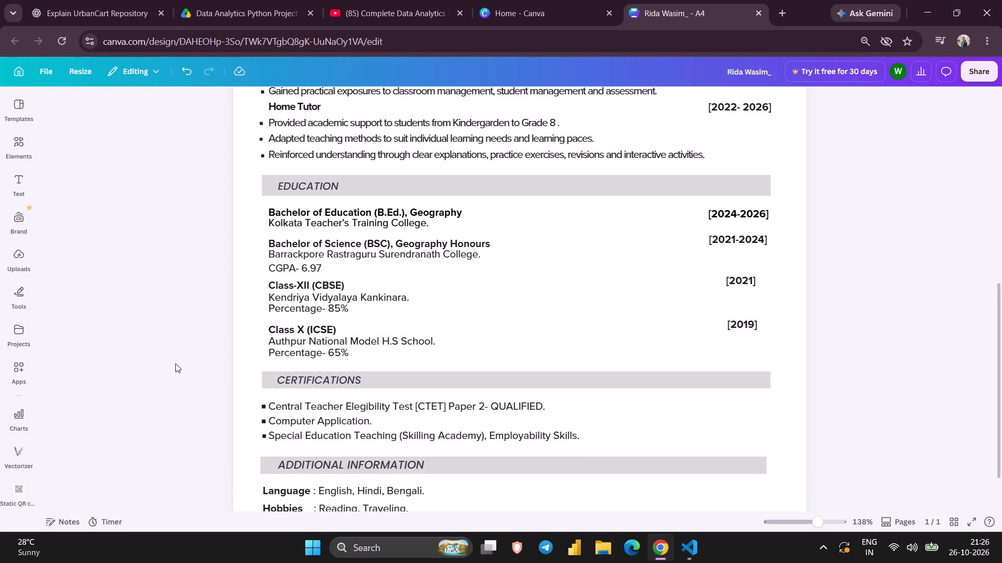
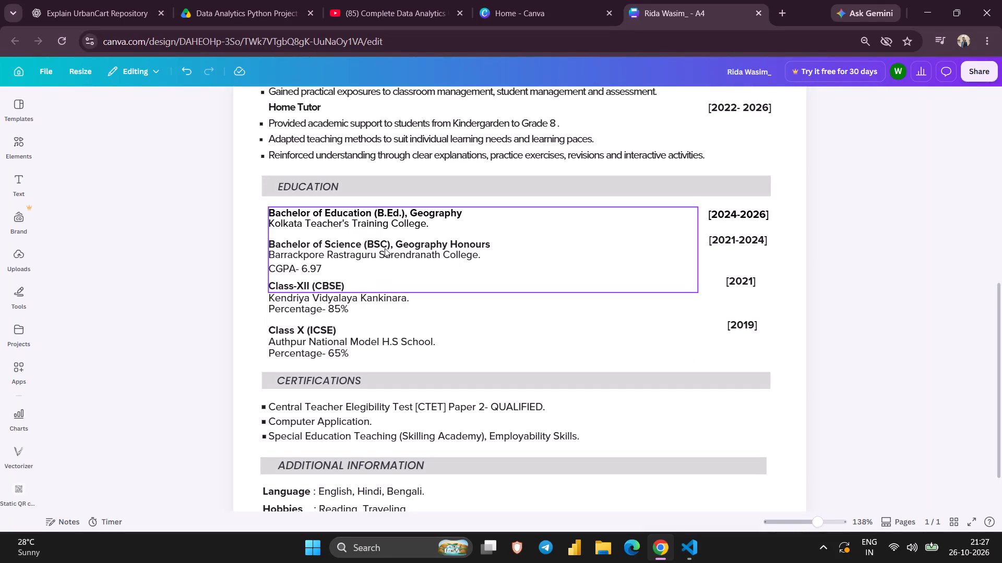
# Add the line "Examination completed; result awaited." below Kolkata Teacher's Training College in the Bachelor of Education entry.
pyautogui.doubleClick(435, 225)
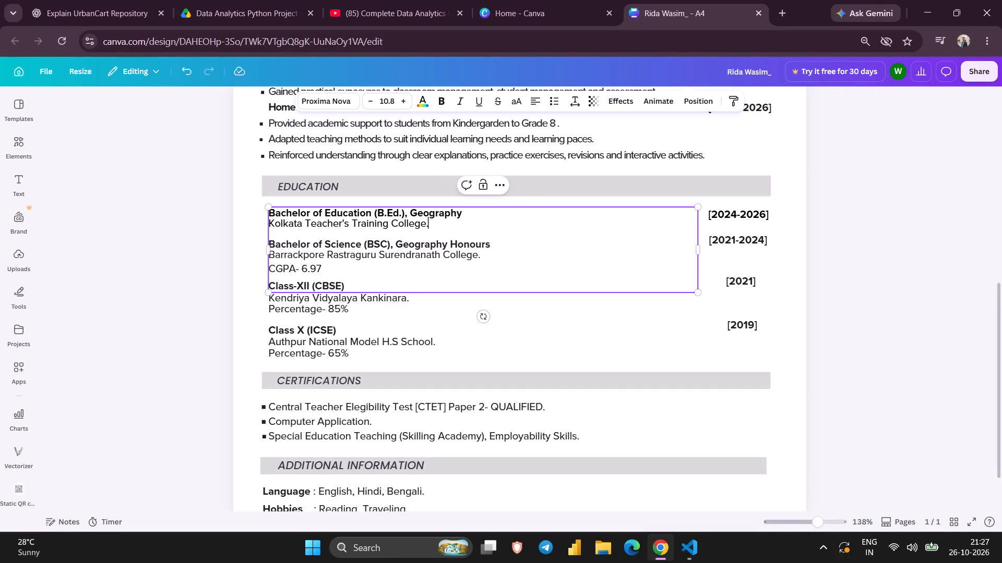
pyautogui.press('Return')
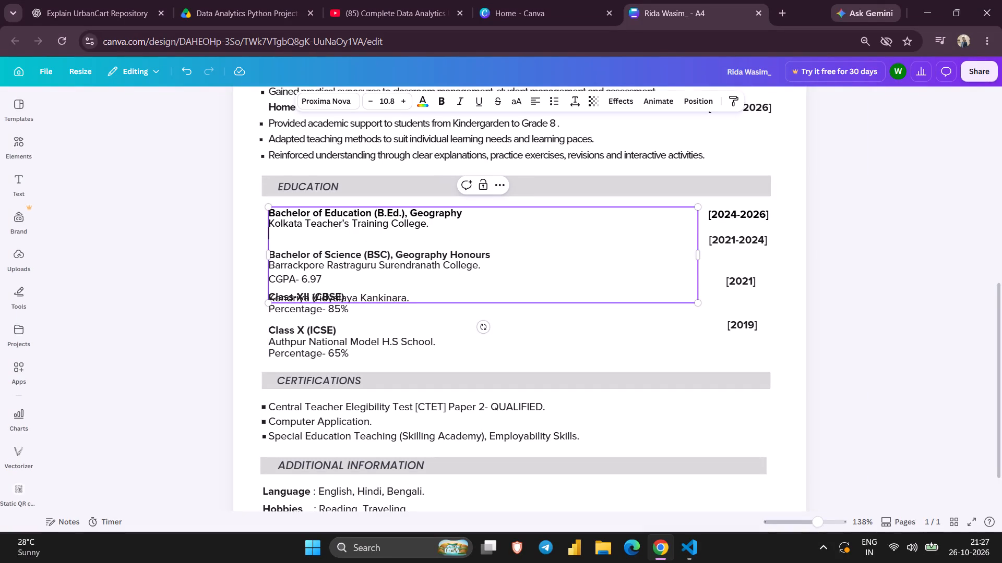
pyautogui.press('e')
pyautogui.write('xamination')
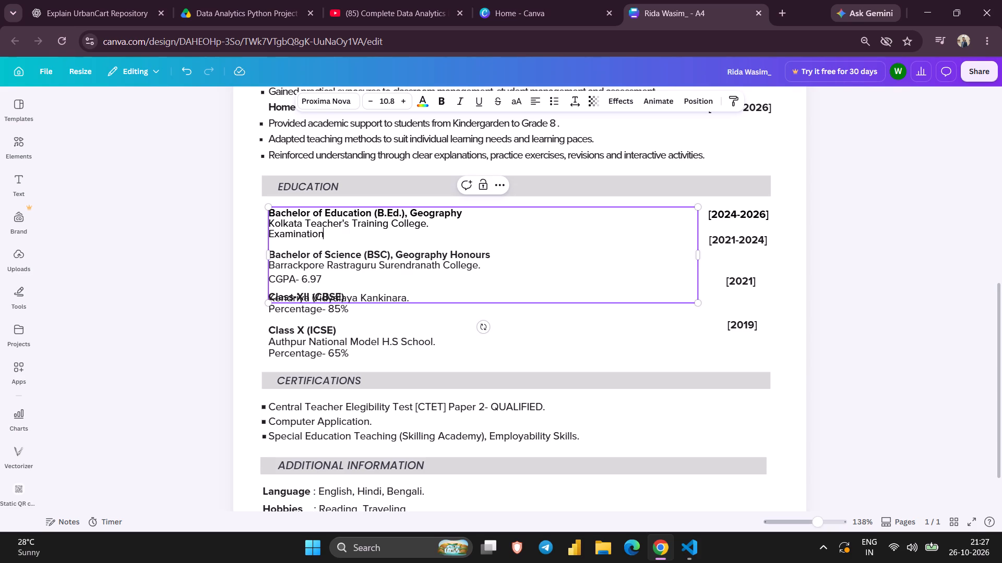
pyautogui.press('space')
pyautogui.write('con')
pyautogui.press('BackSpace')
pyautogui.press('m')
pyautogui.write('leted')
pyautogui.press('BackSpace')
pyautogui.press('BackSpace')
pyautogui.press('BackSpace')
pyautogui.press('BackSpace')
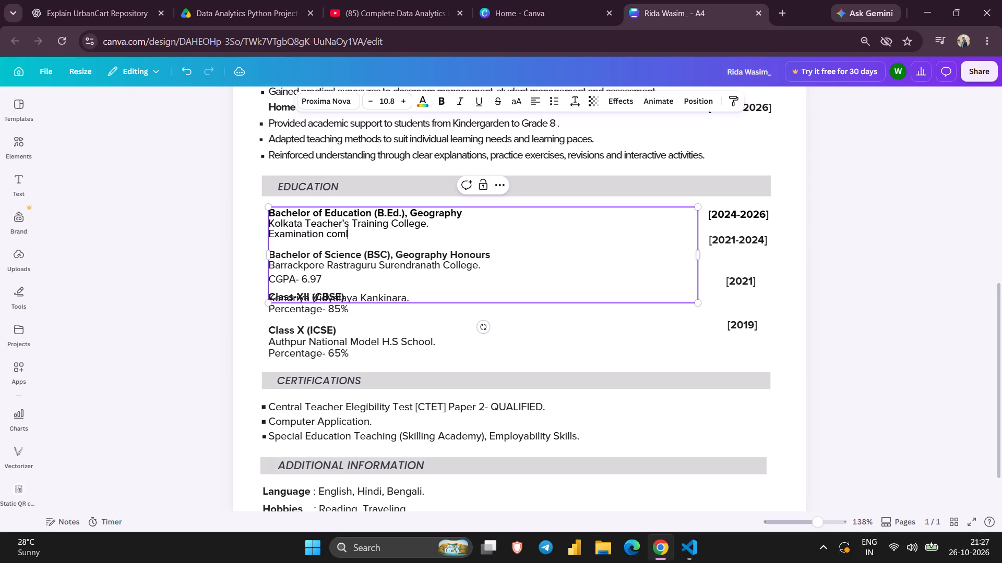
pyautogui.press('BackSpace')
pyautogui.write('pl')
pyautogui.write('eted')
pyautogui.press(';')
pyautogui.press('space')
pyautogui.write('result awaited')
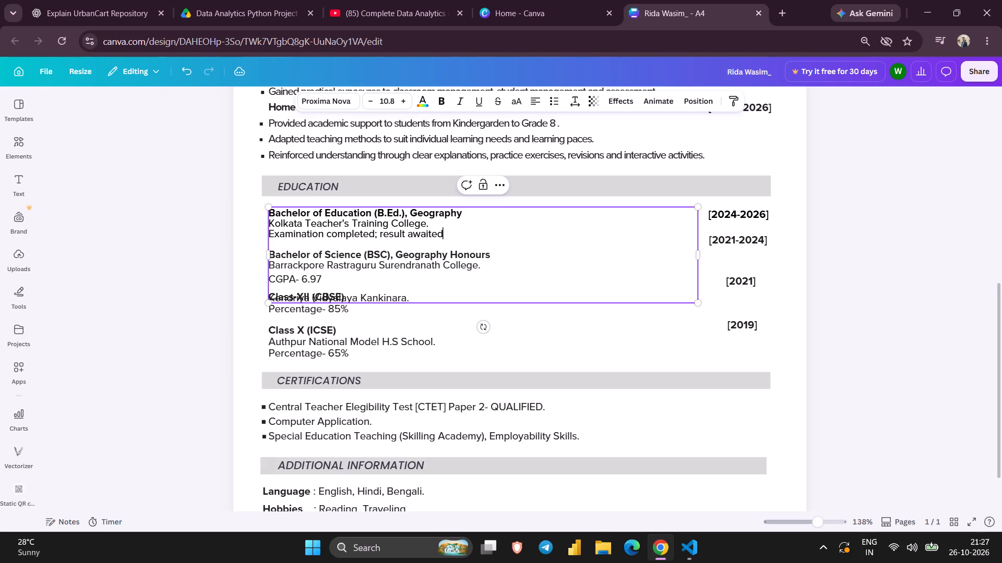
pyautogui.press('.')
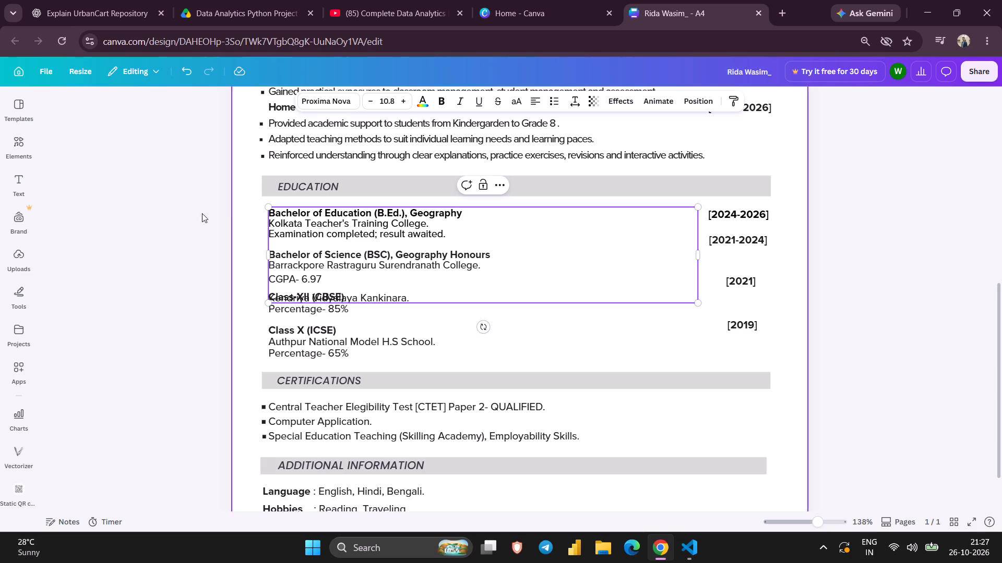
pyautogui.click(129, 215)
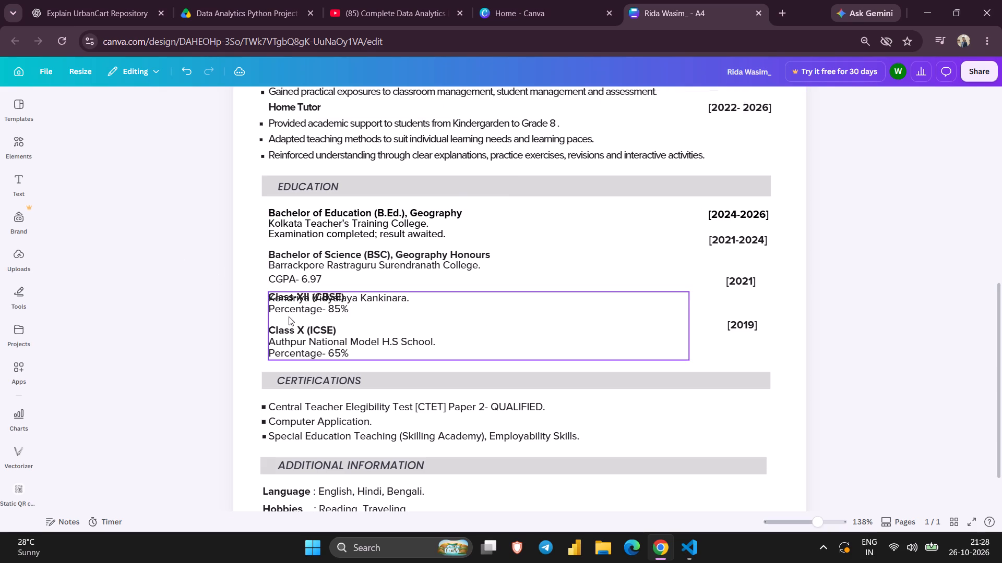
# Move the text block with the school details and Class X entry down, clear of the Class-XII (CBSE) heading.
pyautogui.moveTo(289, 316); pyautogui.dragTo(289, 328)
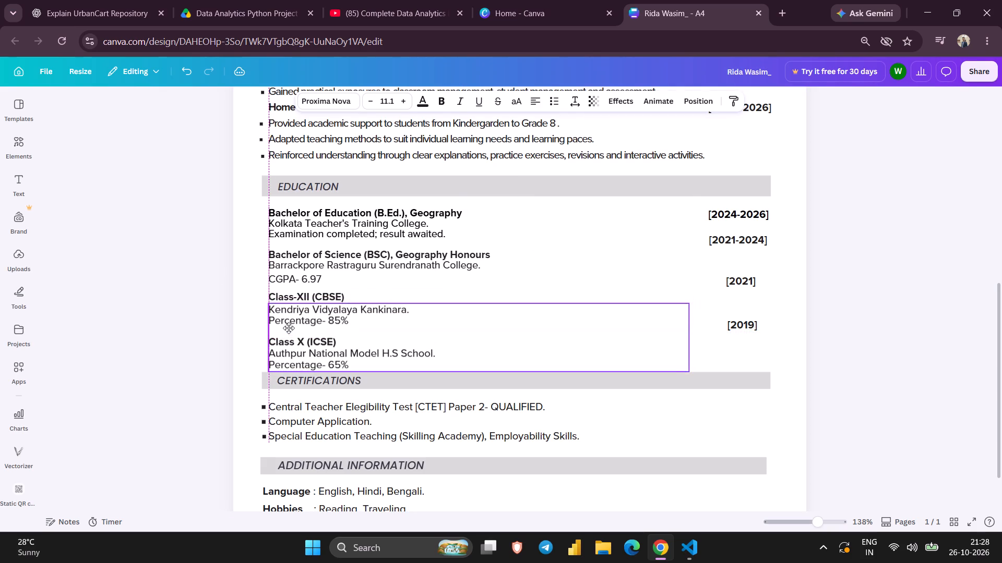
pyautogui.moveTo(289, 328); pyautogui.dragTo(290, 326)
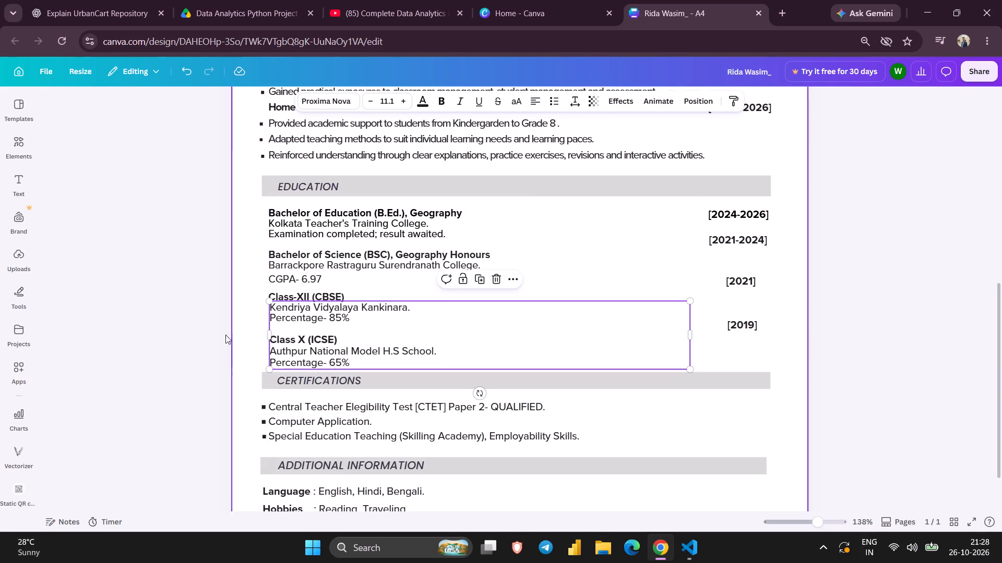
pyautogui.click(189, 331)
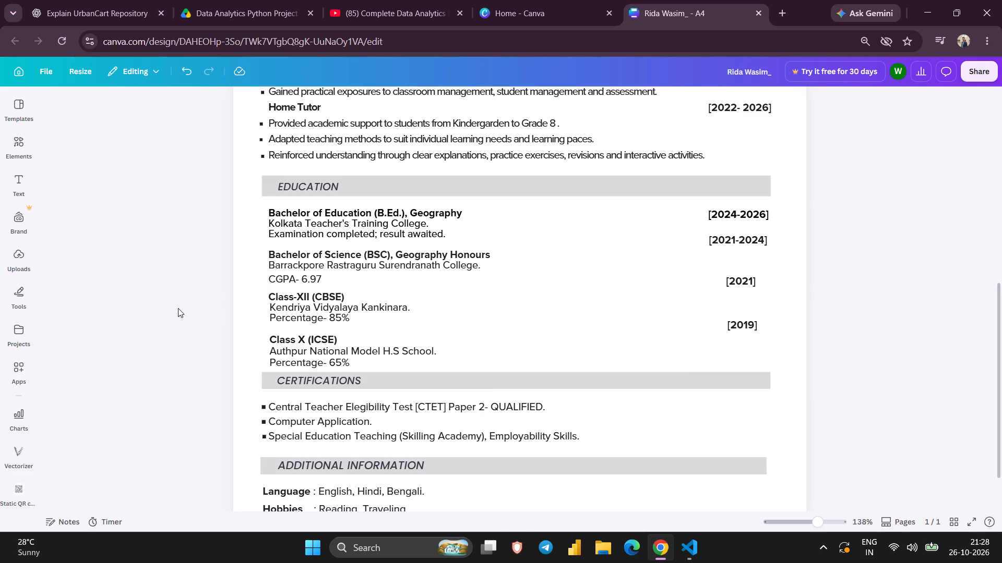
# Review the résumé from the contact details to Additional Information, checking the wording and the spacing between sections.
pyautogui.scroll(-2, 178, 308)
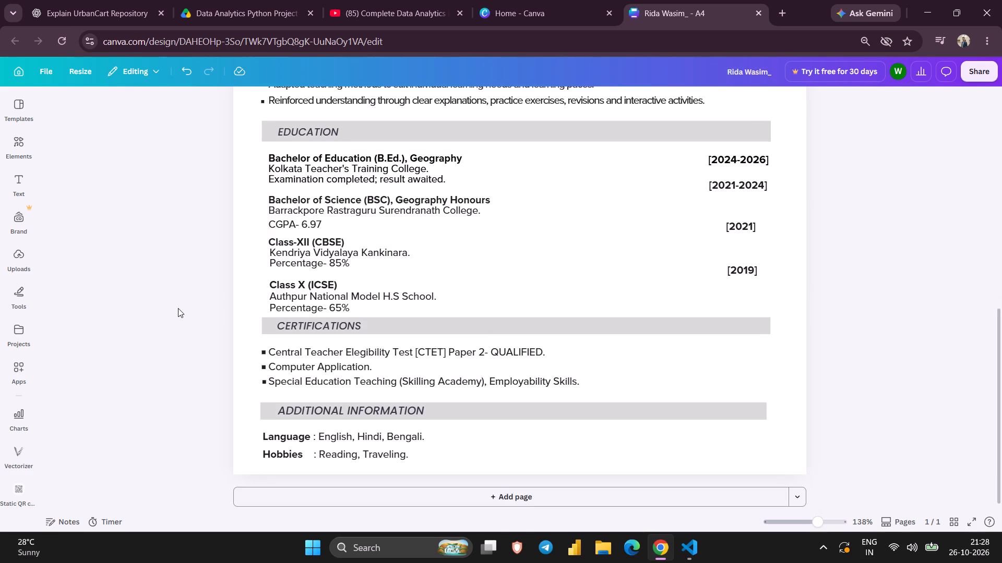
pyautogui.scroll(-1, 178, 308)
pyautogui.scroll(9, 240, 331)
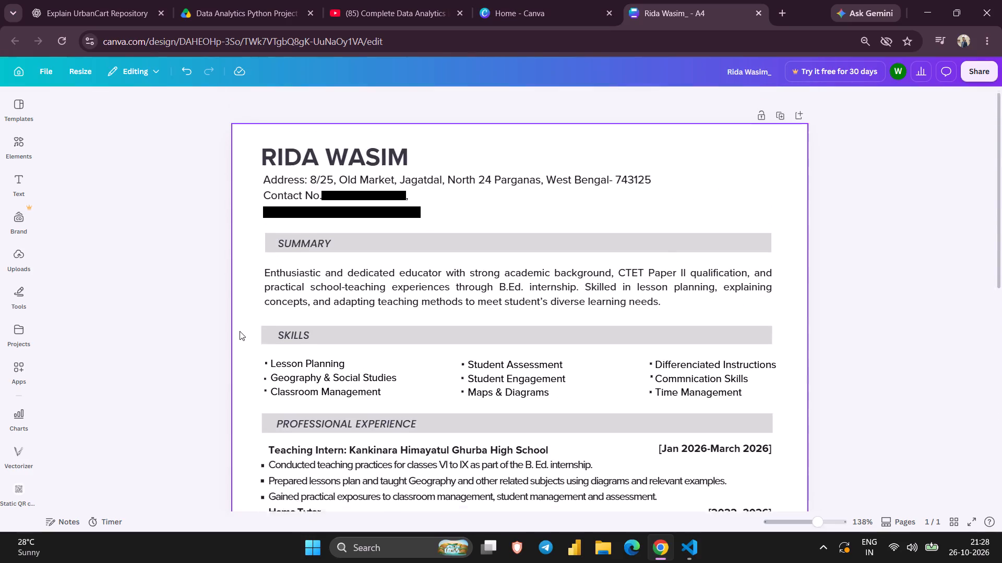
pyautogui.scroll(-3, 240, 331)
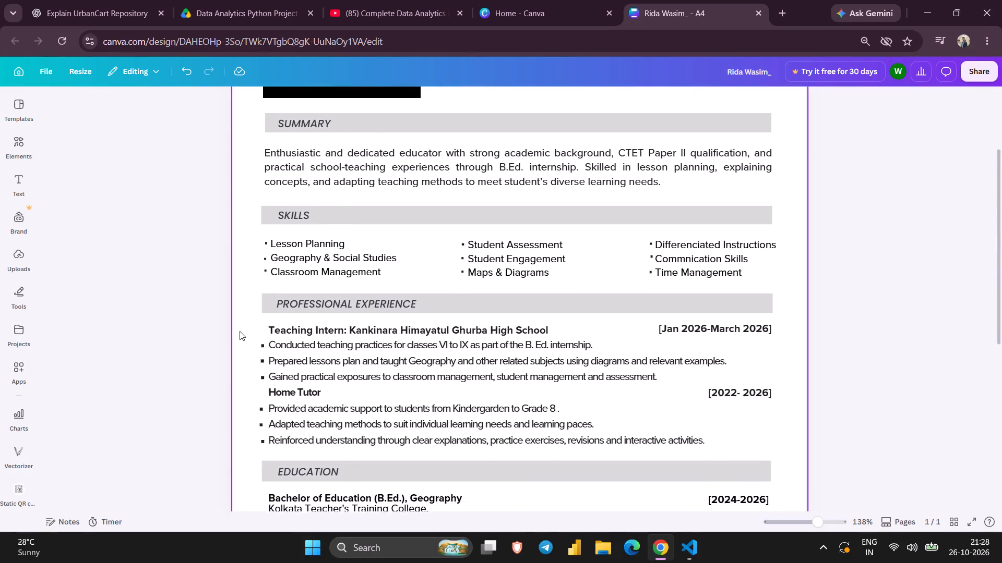
pyautogui.scroll(-2, 240, 331)
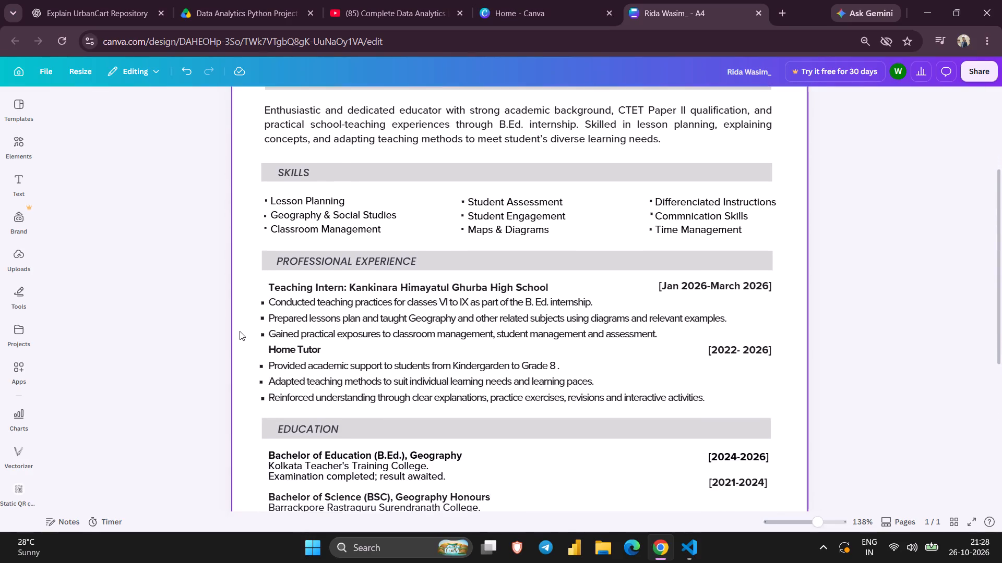
pyautogui.scroll(-3, 240, 331)
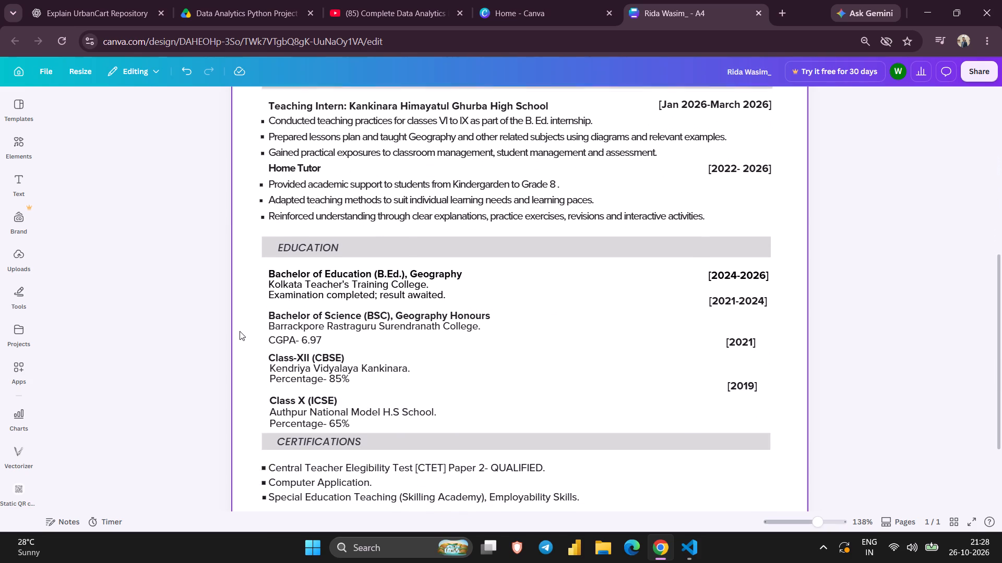
pyautogui.scroll(-1, 240, 331)
# Nudge the degrees text block, from Bachelor of Education to the Class-XII heading, slightly up under Education.
pyautogui.click(306, 307)
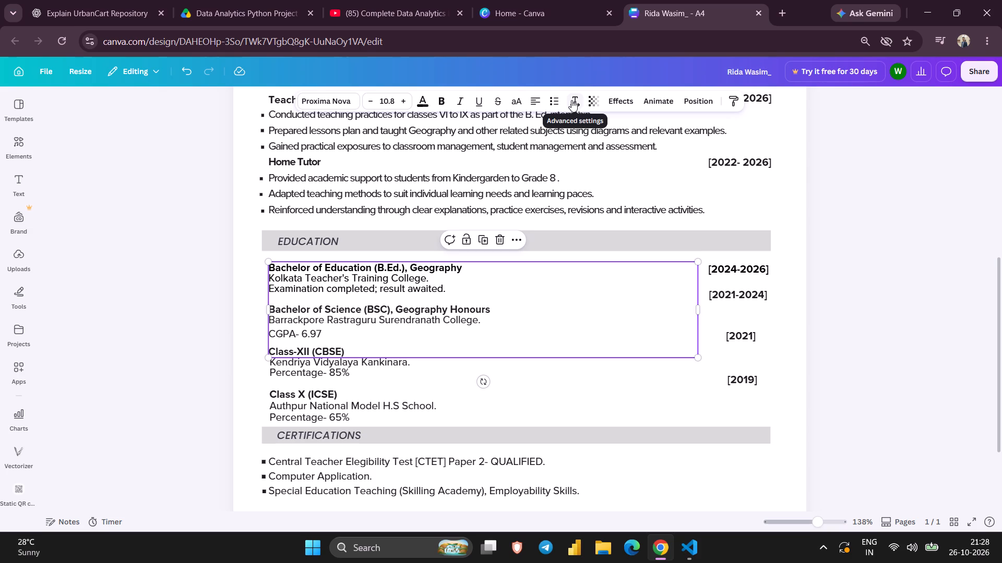
pyautogui.click(202, 319)
pyautogui.click(297, 277)
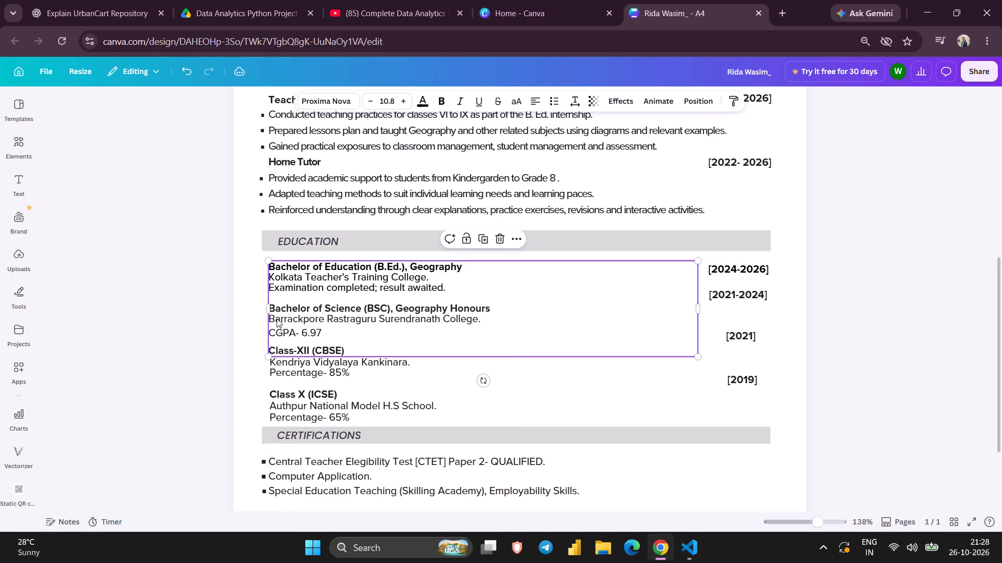
pyautogui.click(200, 360)
# Shift the Certifications header bar and its title slightly down together, leaving a gap below the Class X percentage line.
pyautogui.scroll(-2, 200, 360)
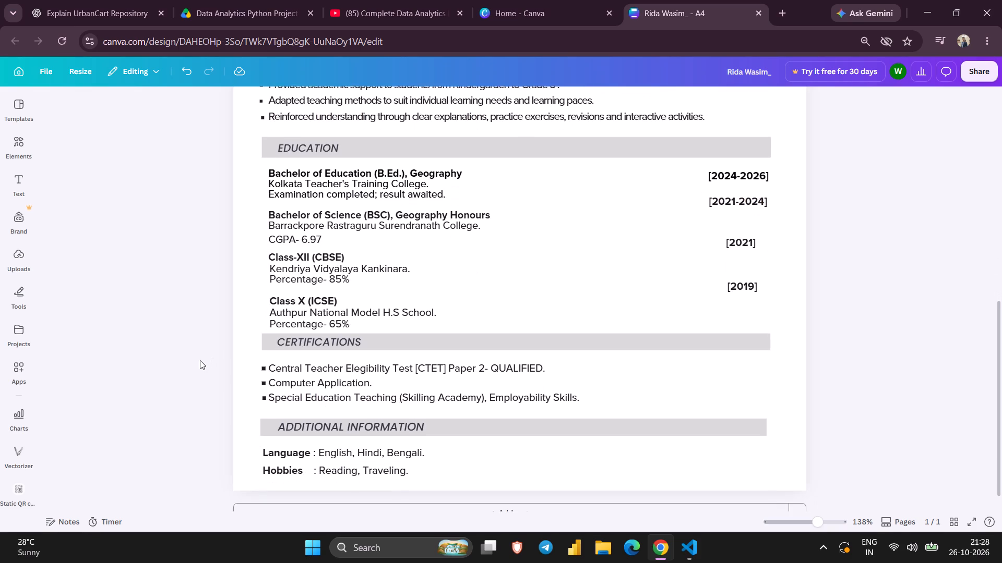
pyautogui.scroll(-1, 200, 360)
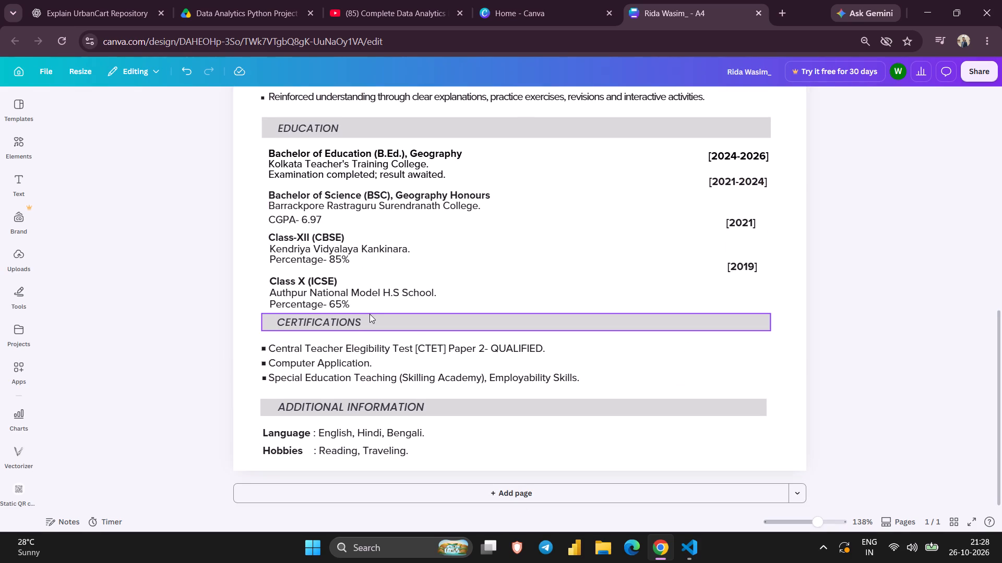
pyautogui.moveTo(385, 316); pyautogui.dragTo(385, 322)
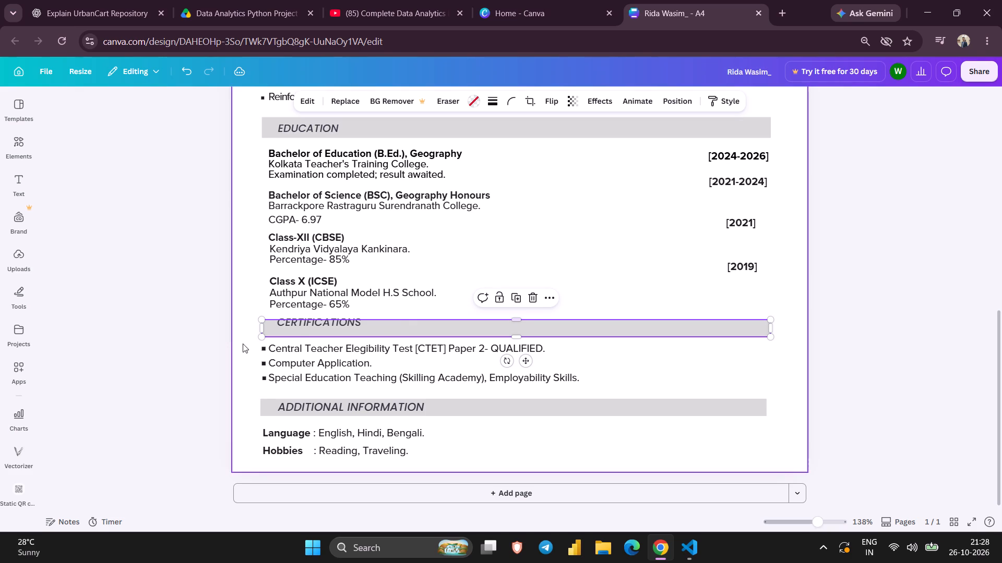
pyautogui.click(196, 351)
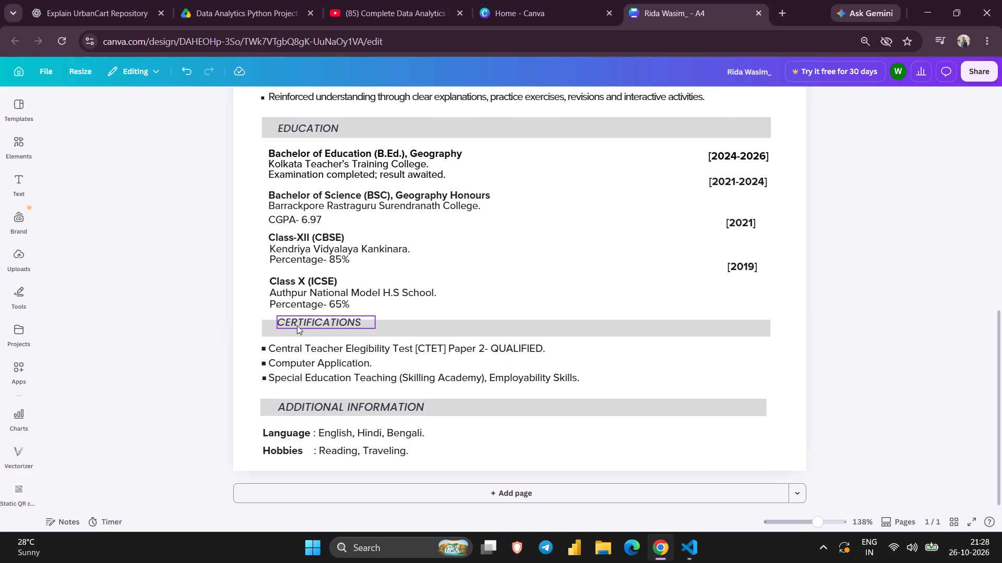
pyautogui.moveTo(297, 325); pyautogui.dragTo(297, 329)
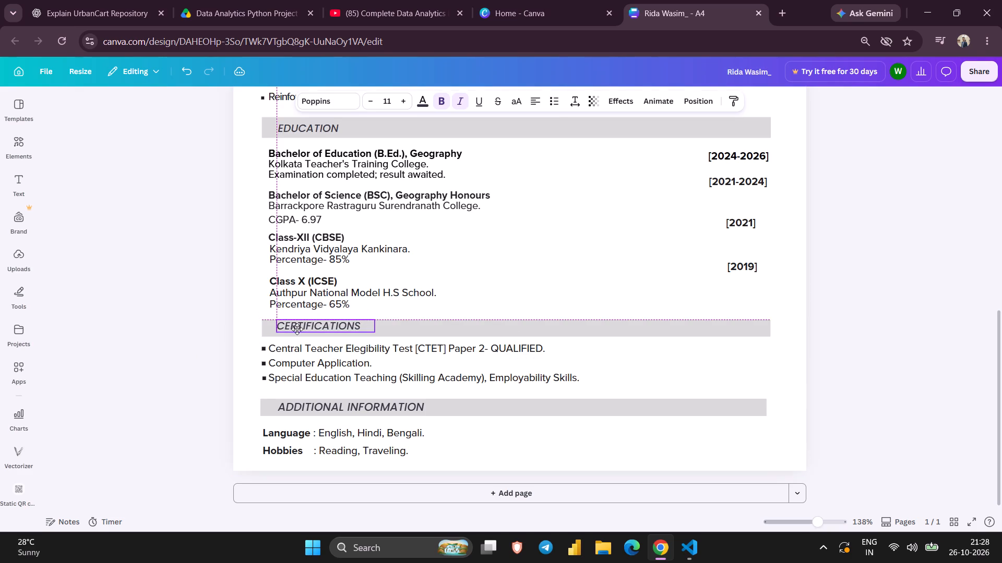
pyautogui.moveTo(297, 329); pyautogui.dragTo(298, 330)
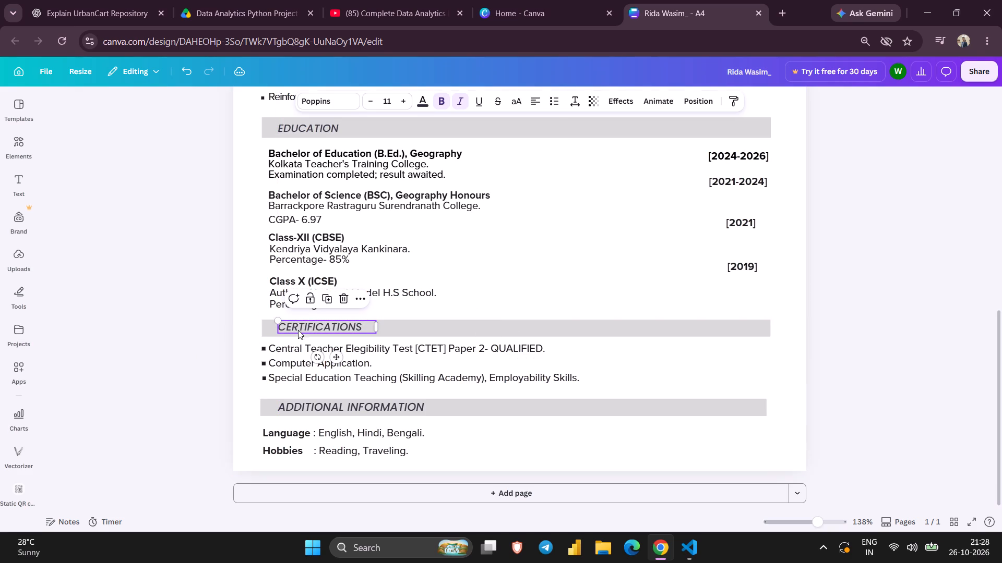
pyautogui.click(210, 353)
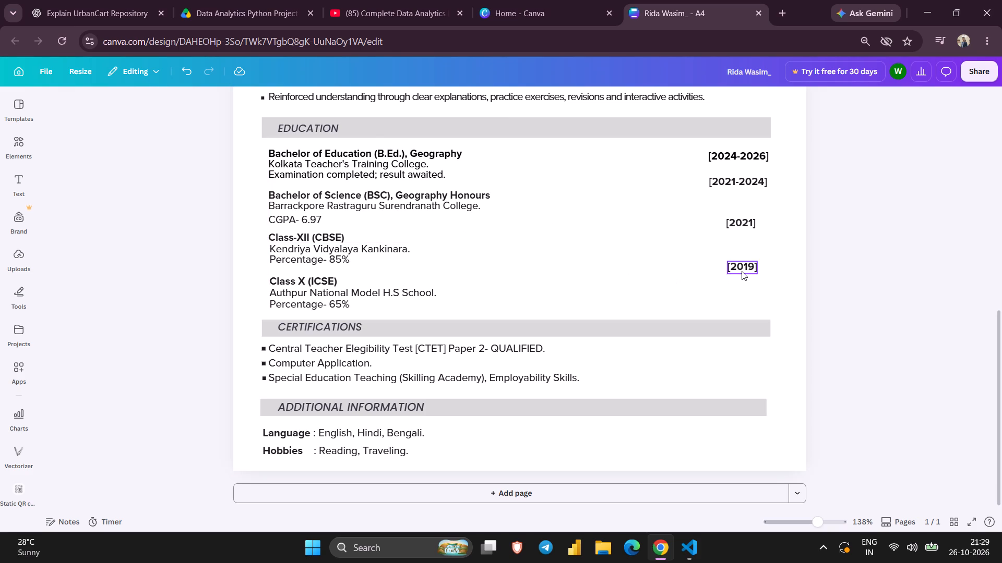
# Move the [2019] date down in Education towards the level of the Class X (ICSE) heading.
pyautogui.moveTo(742, 271); pyautogui.dragTo(743, 278)
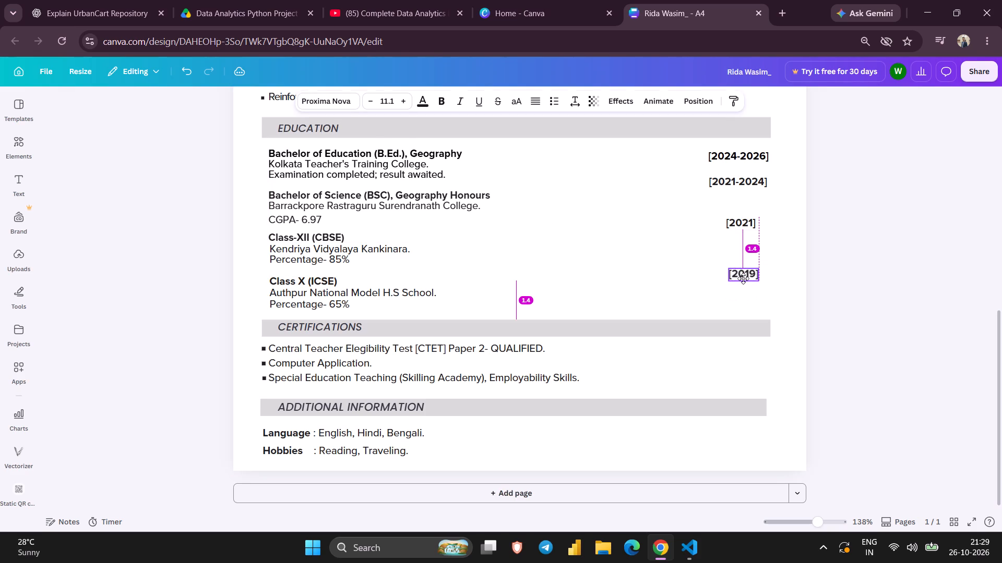
pyautogui.moveTo(743, 278); pyautogui.dragTo(743, 280)
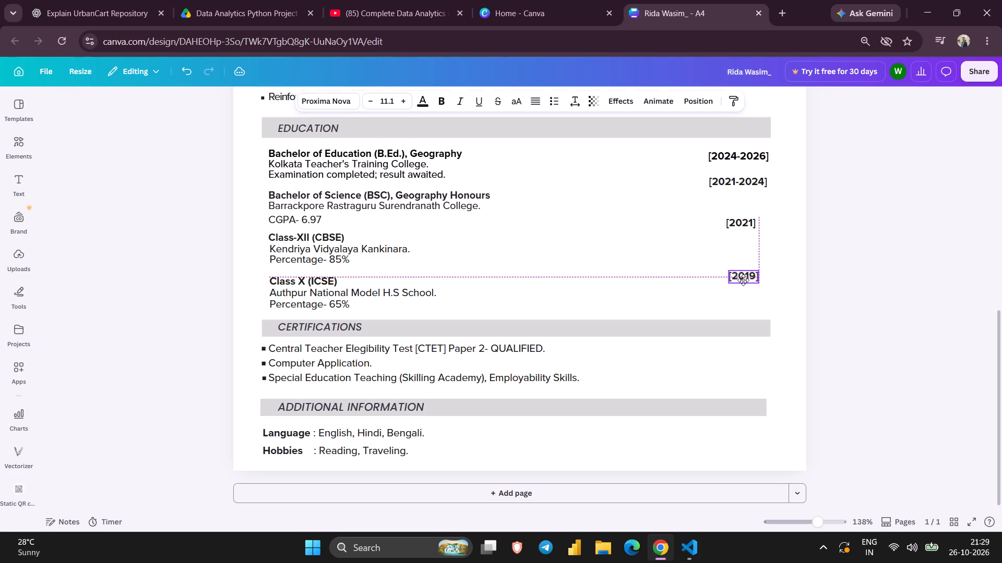
pyautogui.moveTo(743, 280); pyautogui.dragTo(743, 281)
pyautogui.moveTo(743, 281); pyautogui.dragTo(743, 282)
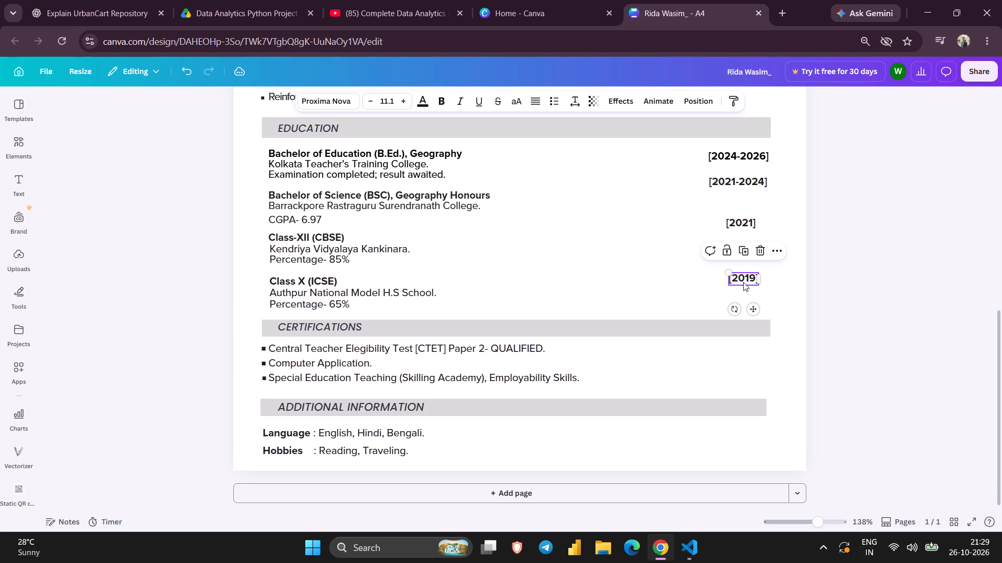
# Move the [2021] date slightly down in Education and line up its text box's left edge with the [2019] date.
pyautogui.click(641, 279)
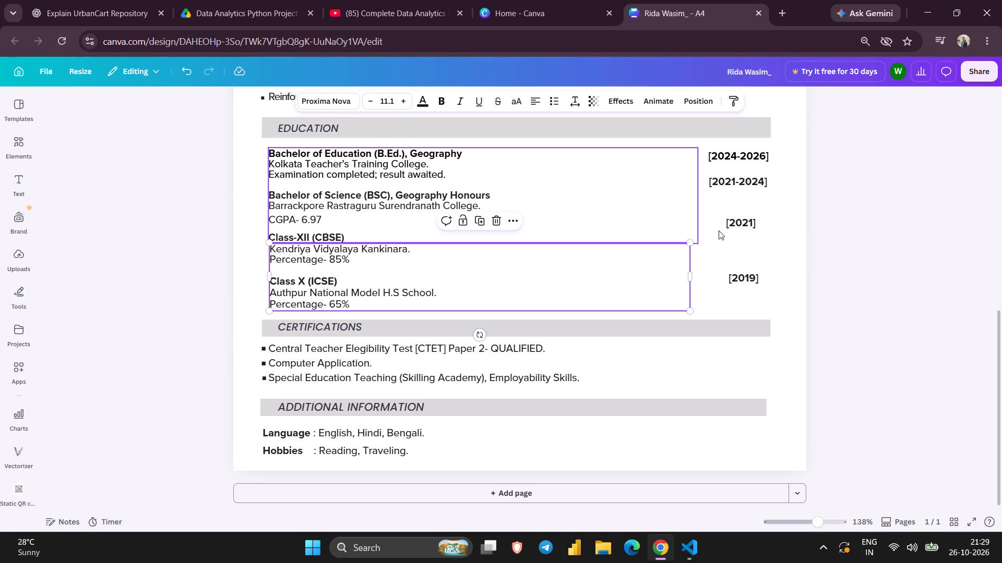
pyautogui.click(732, 225)
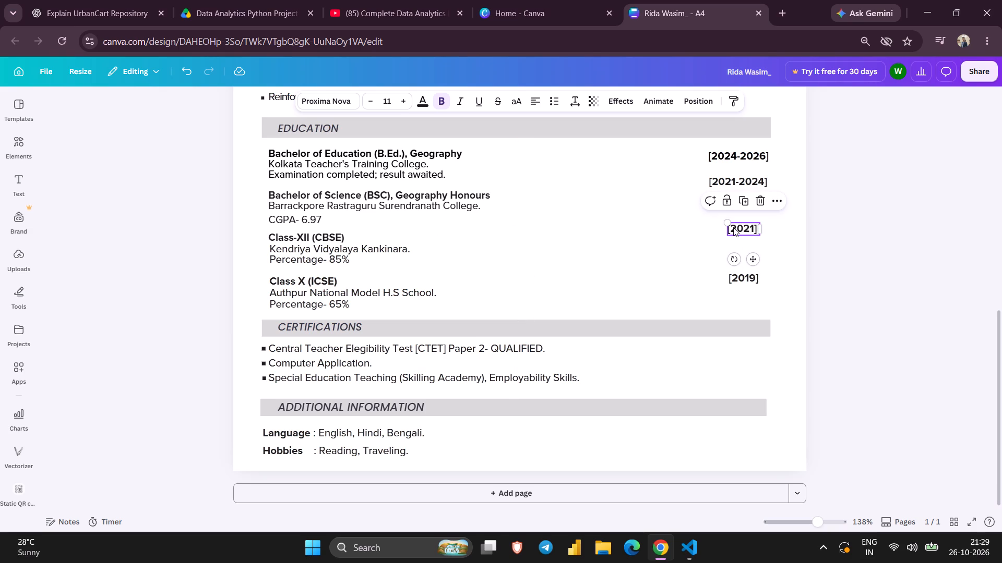
pyautogui.click(737, 227)
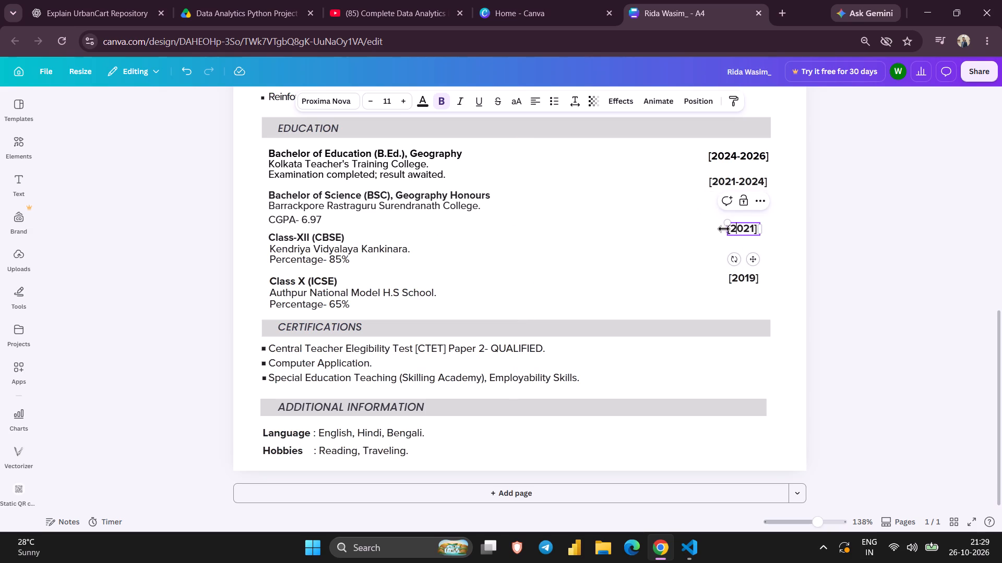
pyautogui.click(724, 229)
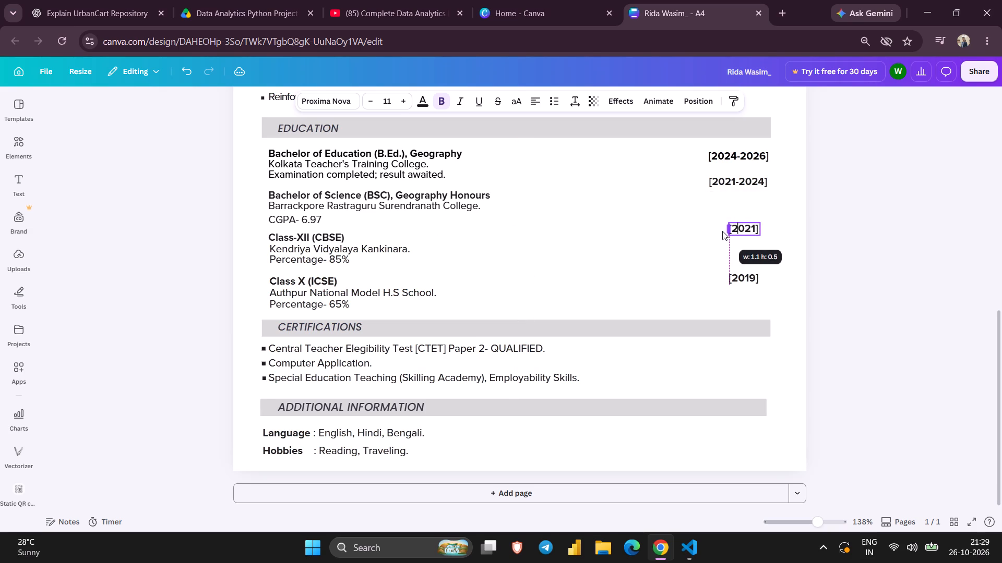
pyautogui.click(675, 231)
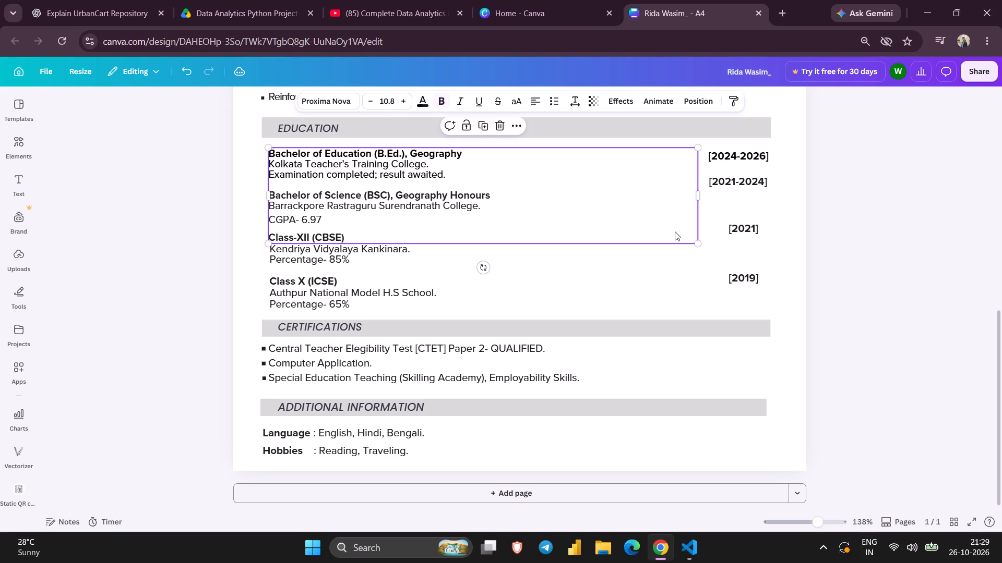
pyautogui.click(675, 231)
pyautogui.click(822, 227)
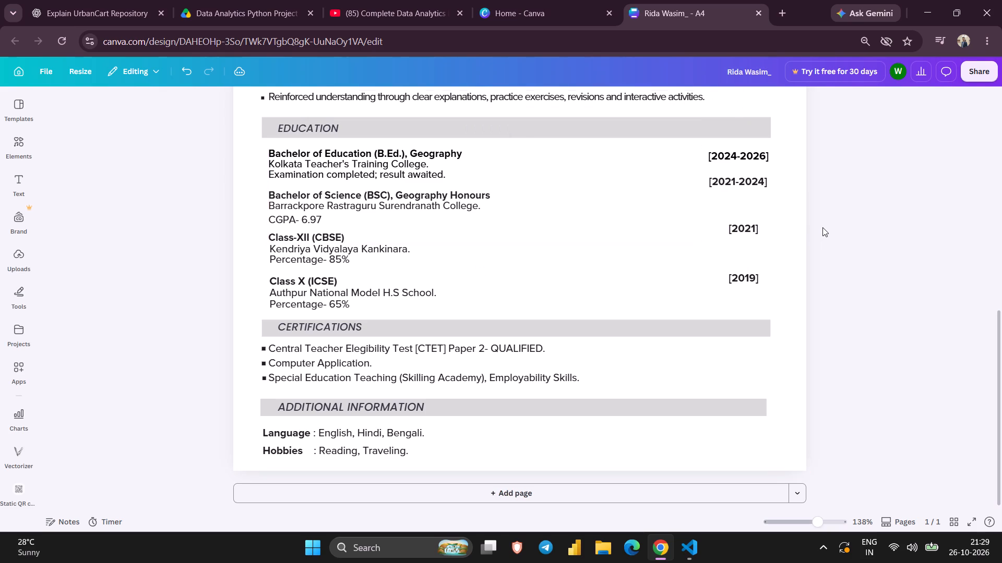
# Move the [2021-2024] date down to the level of the Bachelor of Science heading.
pyautogui.moveTo(724, 178); pyautogui.dragTo(724, 187)
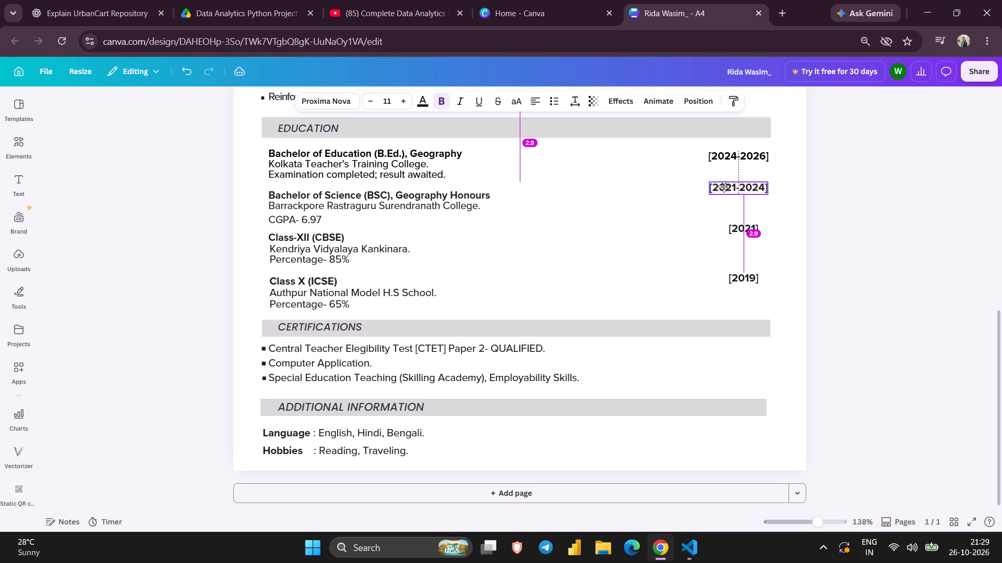
pyautogui.moveTo(724, 187); pyautogui.dragTo(724, 187)
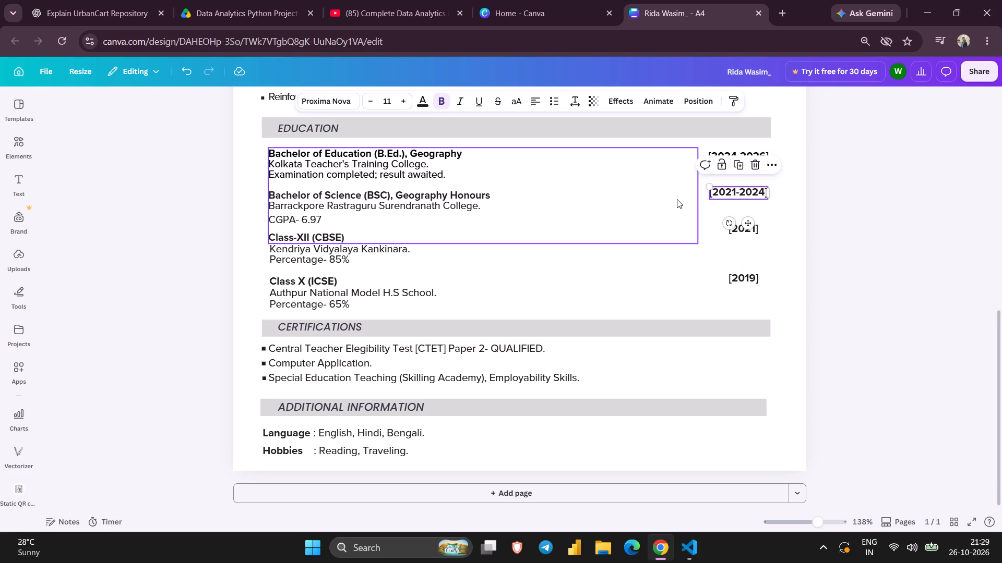
pyautogui.click(677, 199)
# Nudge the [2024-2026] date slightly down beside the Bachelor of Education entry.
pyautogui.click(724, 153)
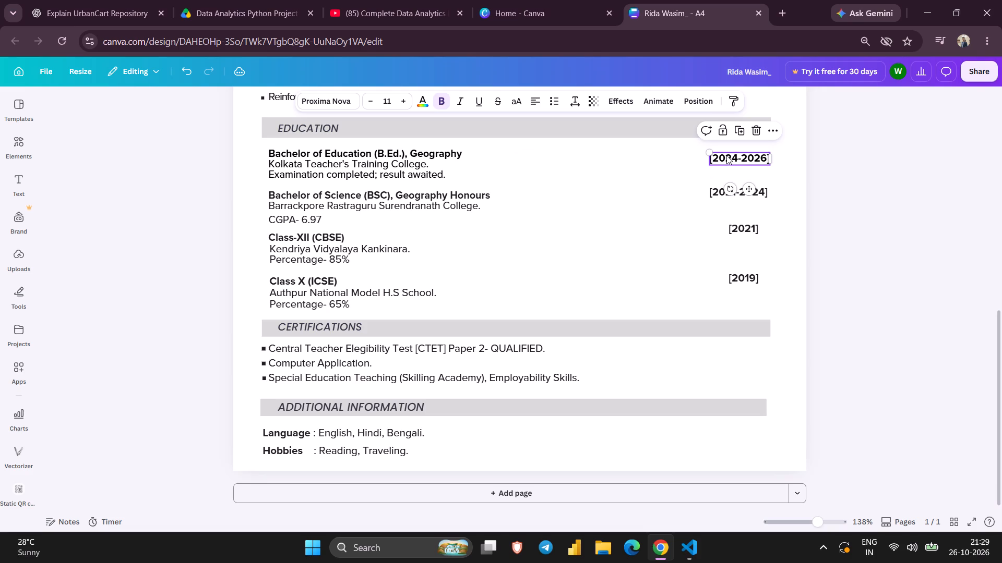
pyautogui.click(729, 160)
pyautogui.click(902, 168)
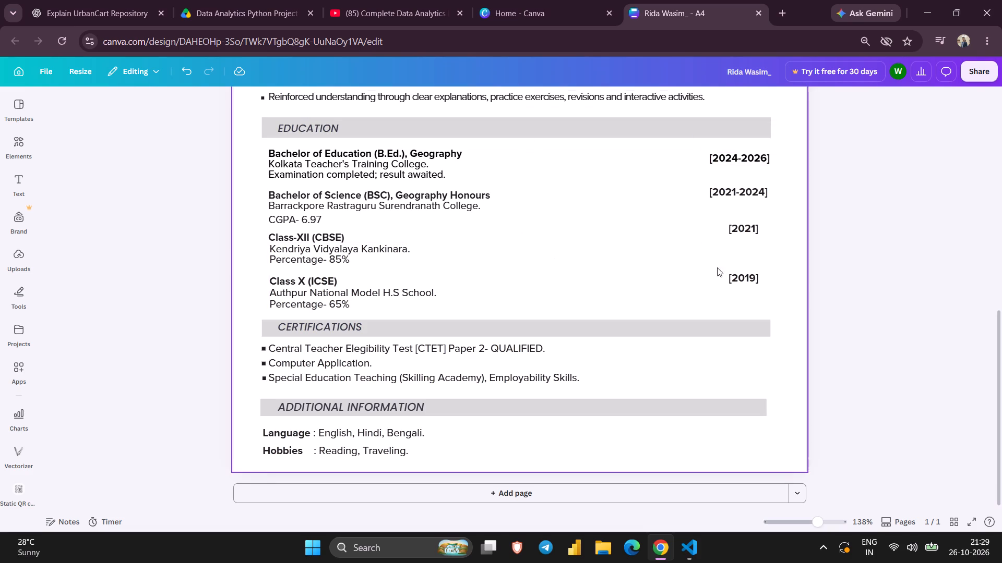
# Nudge the [2019] date slightly up beside the Class X (ICSE) heading.
pyautogui.click(739, 278)
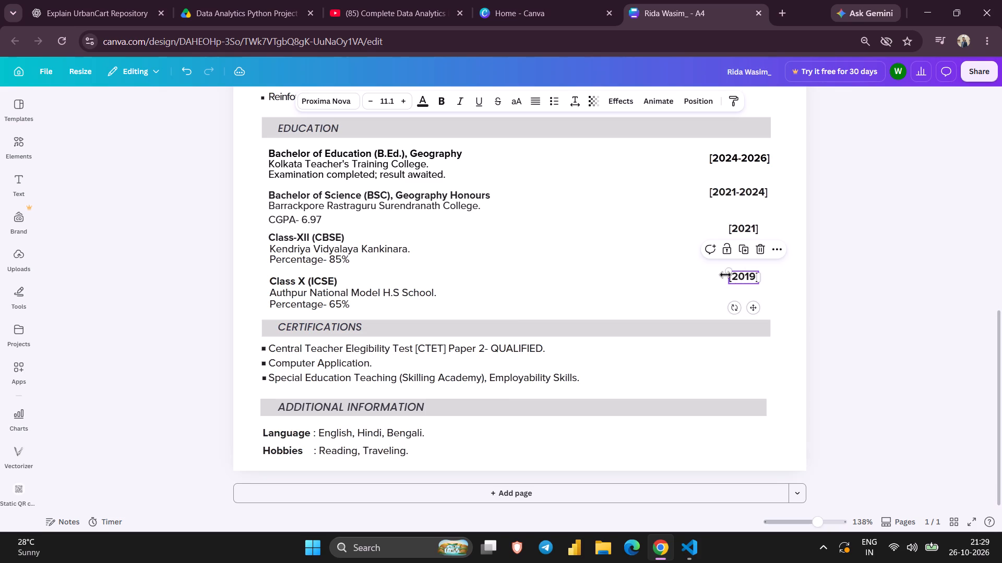
pyautogui.click(727, 276)
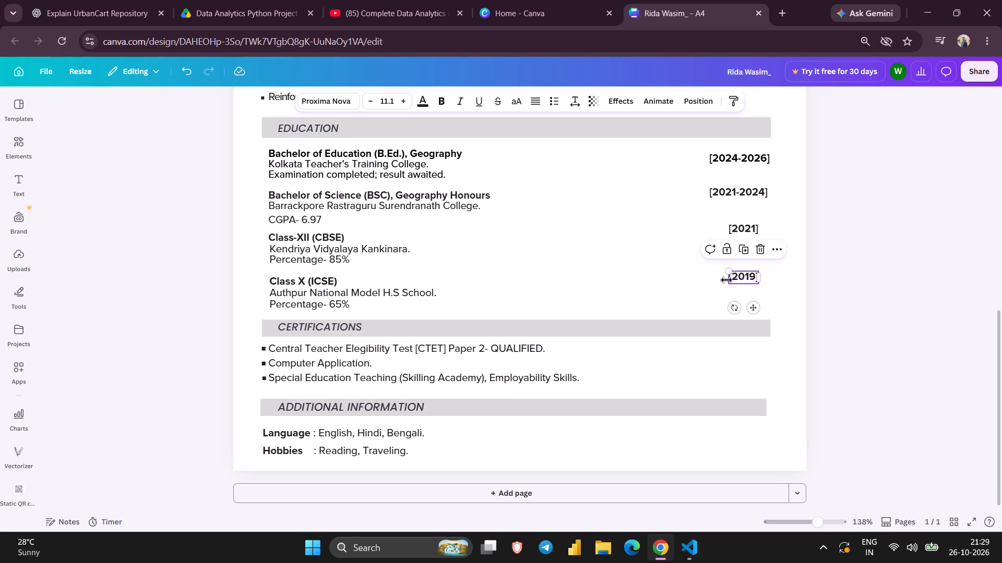
pyautogui.click(737, 276)
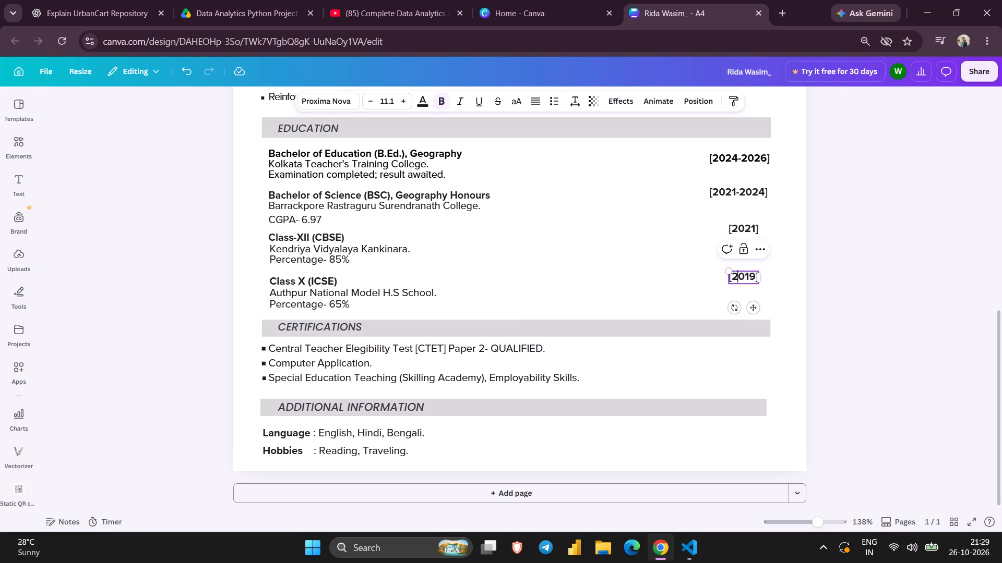
pyautogui.click(707, 281)
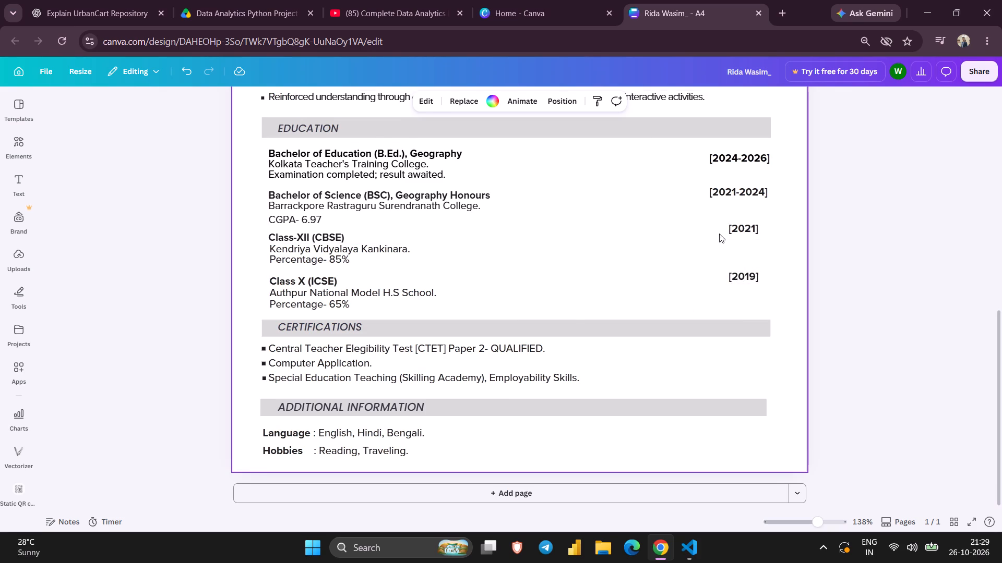
# Move the [2021] date down to the level of the Class-XII (CBSE) heading.
pyautogui.moveTo(736, 231); pyautogui.dragTo(737, 236)
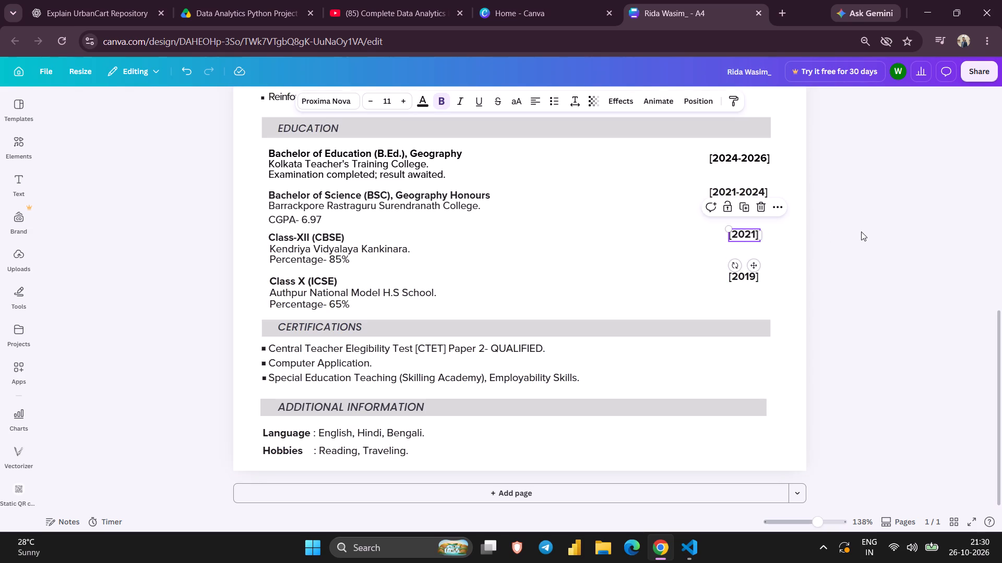
pyautogui.click(863, 230)
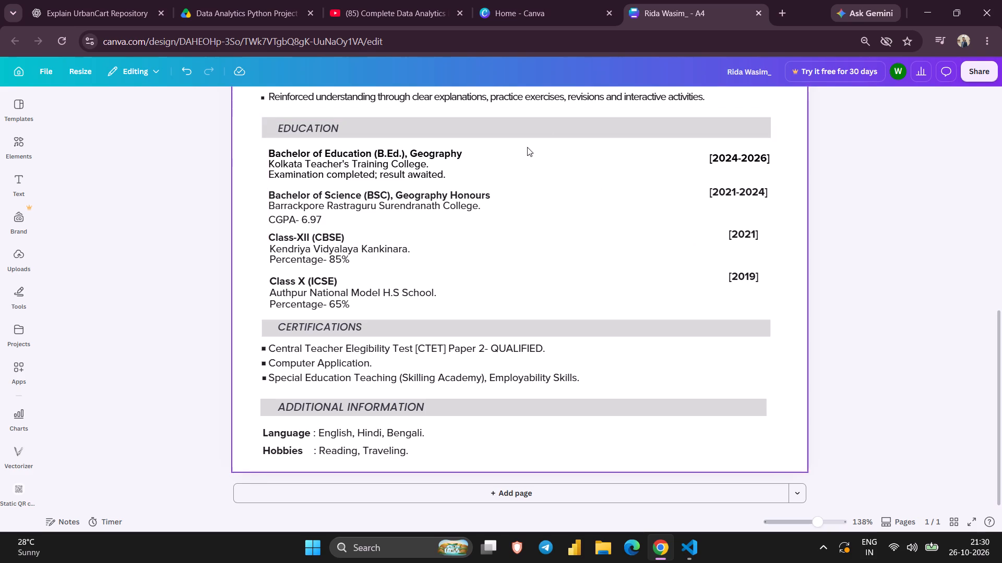
# Nudge the [2024-2026] date up to the level of the Bachelor of Education heading.
pyautogui.click(728, 154)
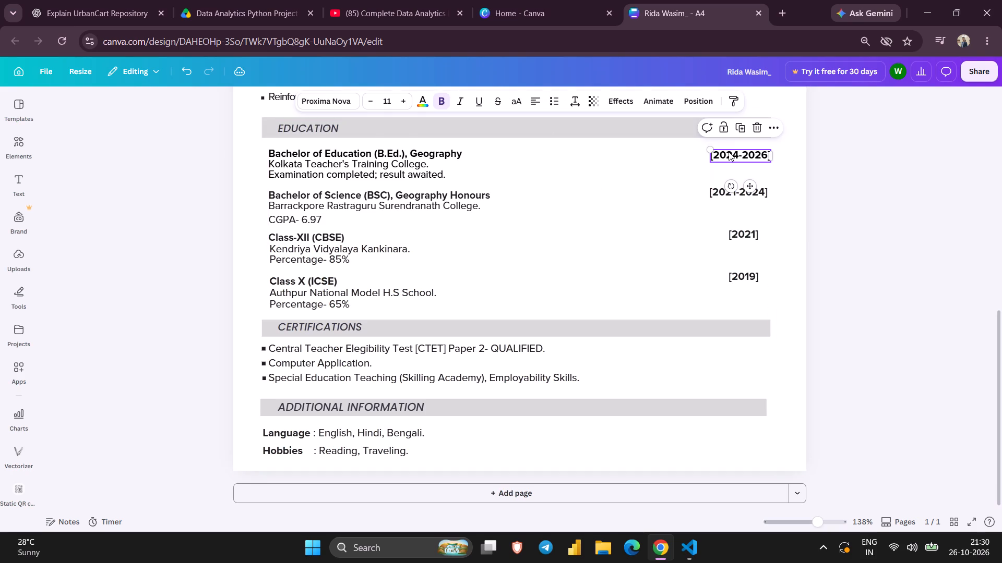
pyautogui.click(860, 190)
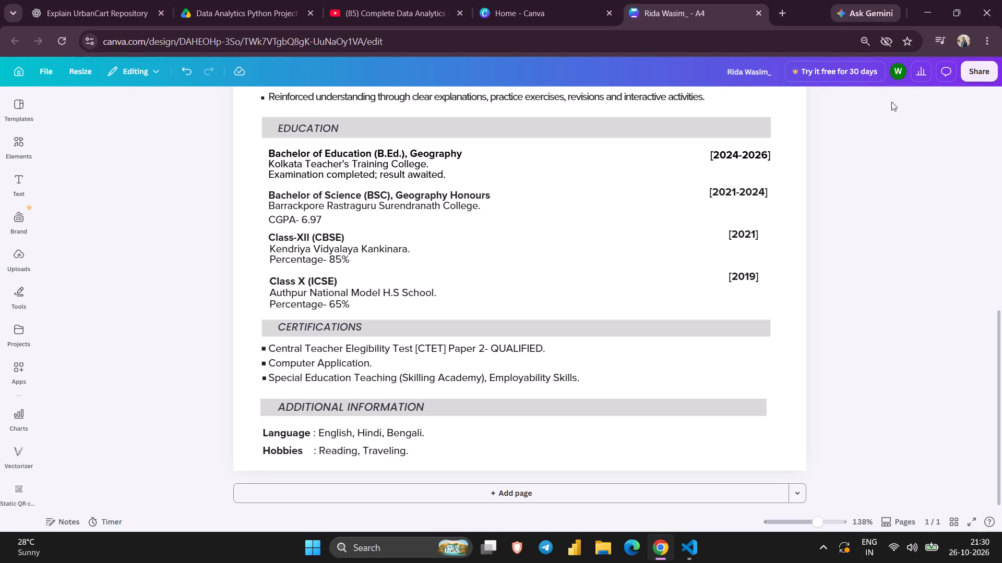
# Review the whole résumé from the contact details to Additional Information, checking the layout and the alignment of the Education dates.
pyautogui.scroll(5, 728, 186)
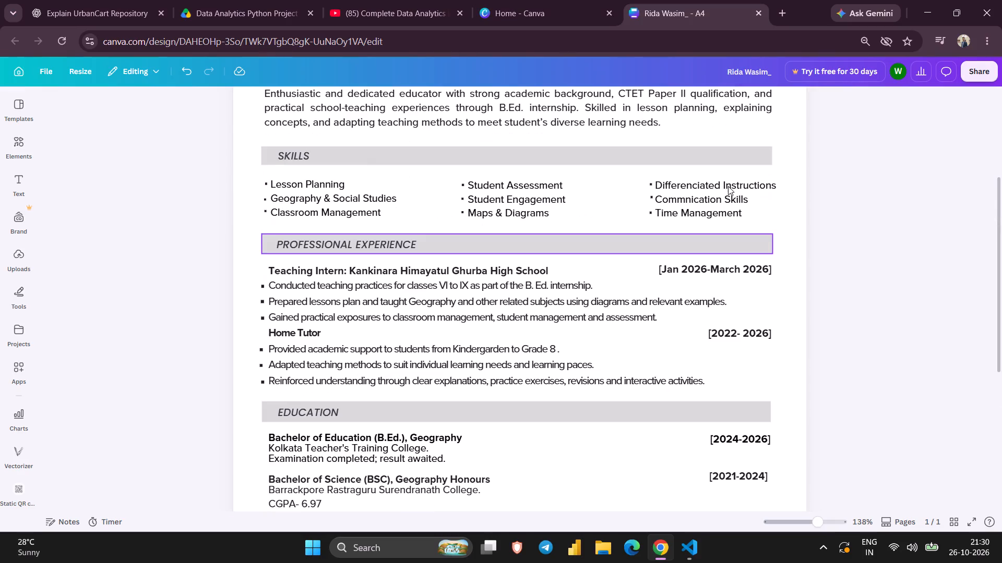
pyautogui.scroll(-2, 728, 186)
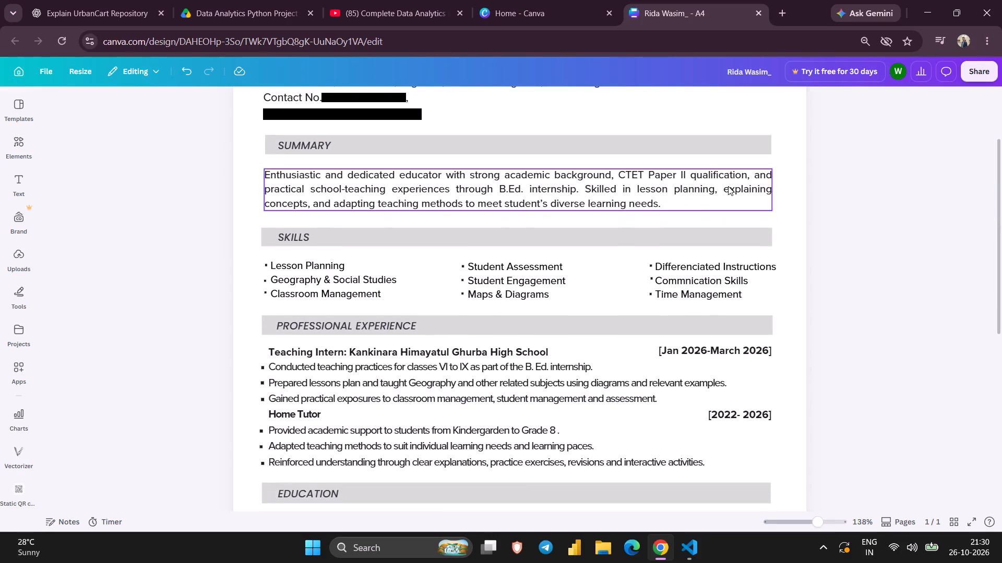
pyautogui.scroll(-3, 728, 186)
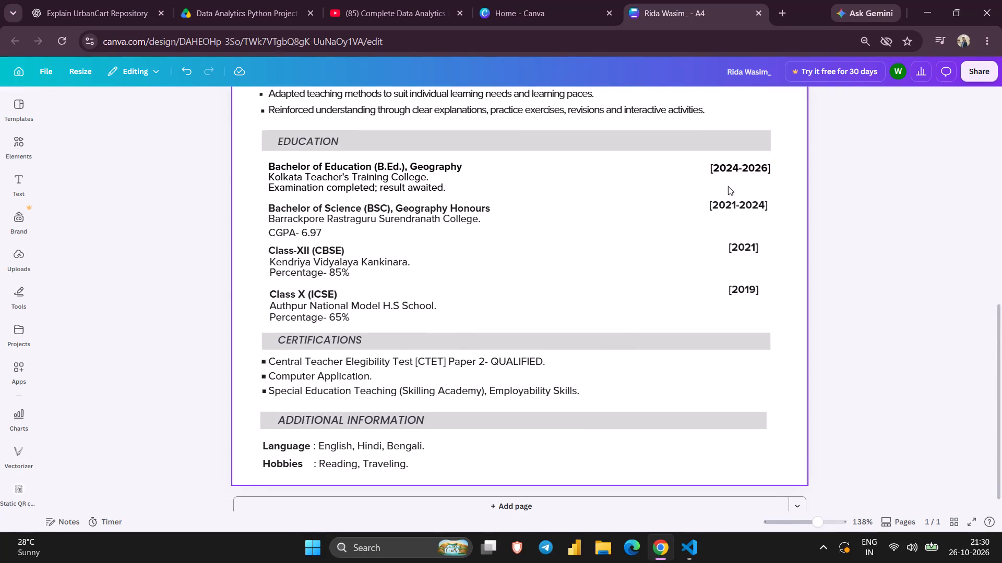
pyautogui.scroll(5, 728, 186)
pyautogui.scroll(-4, 728, 186)
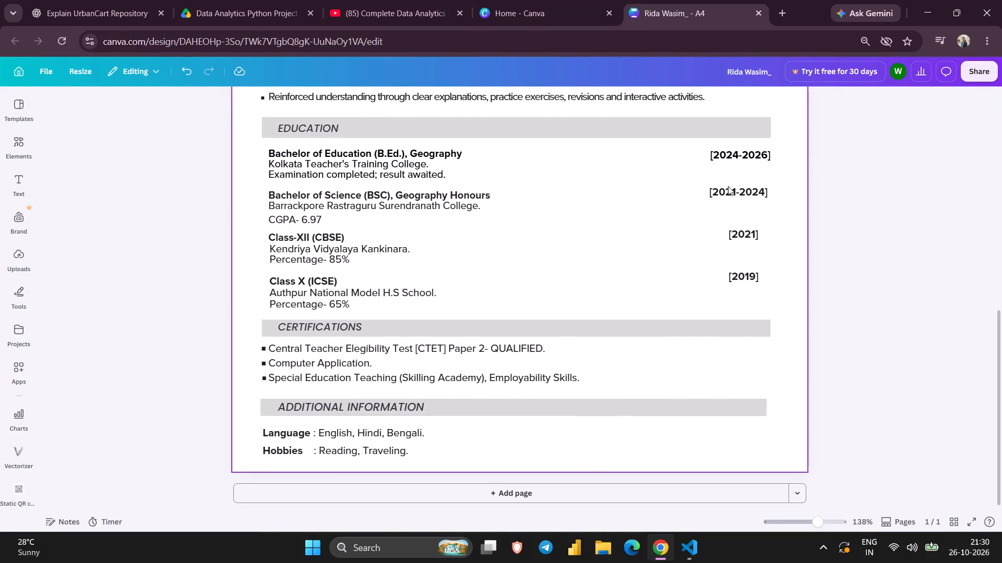
pyautogui.scroll(5, 728, 186)
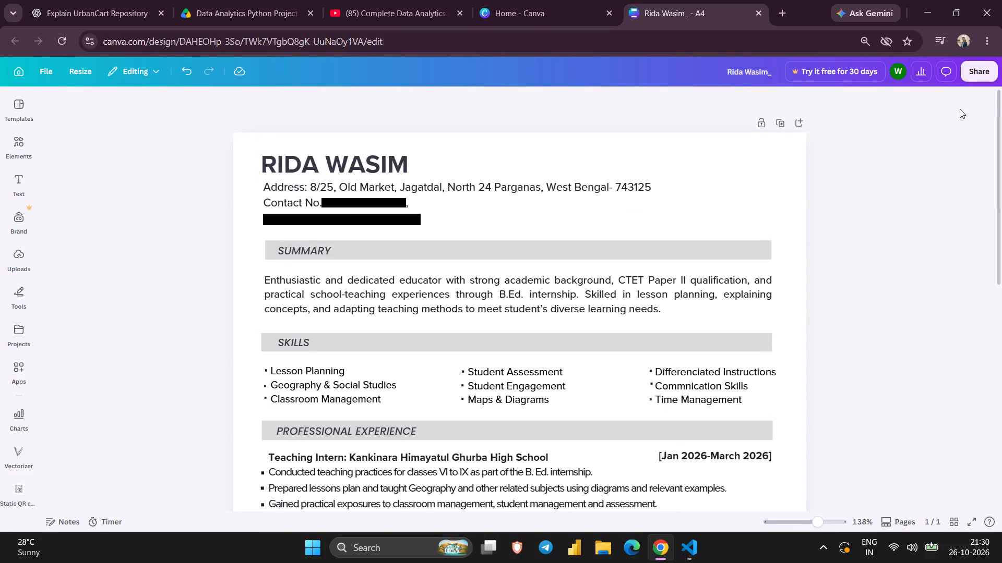
# Open the résumé's download settings and show the available file types.
pyautogui.click(979, 67)
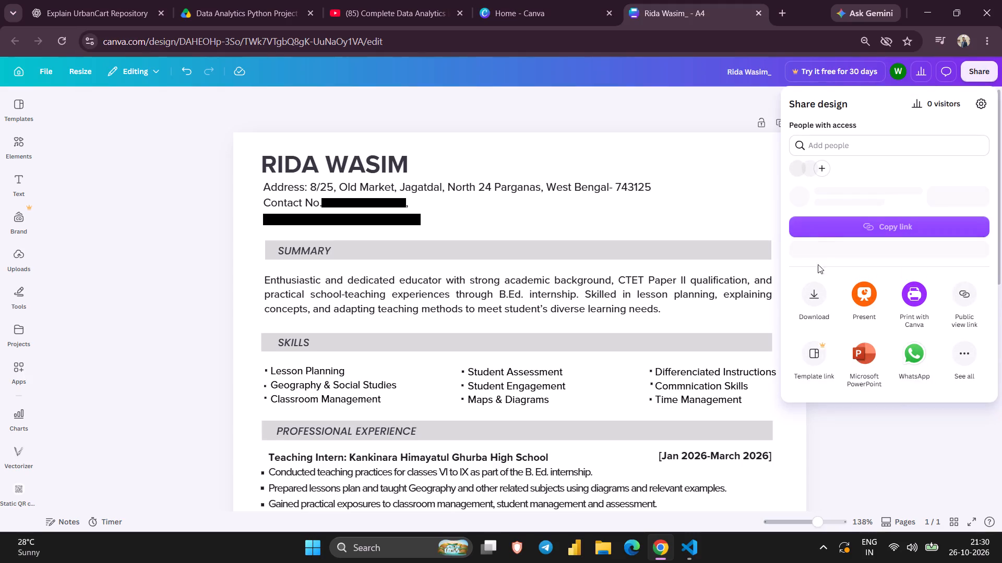
pyautogui.click(810, 305)
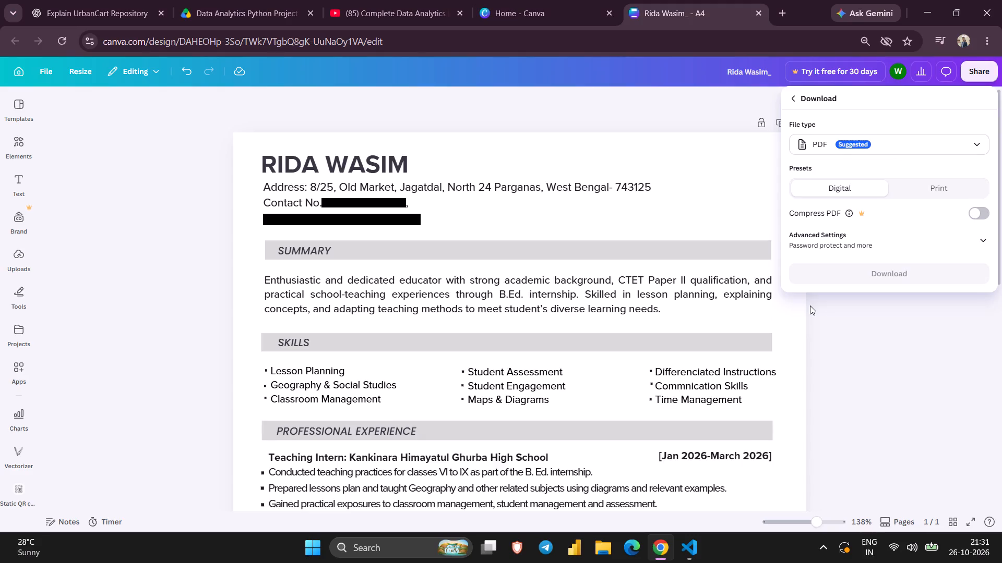
pyautogui.click(884, 148)
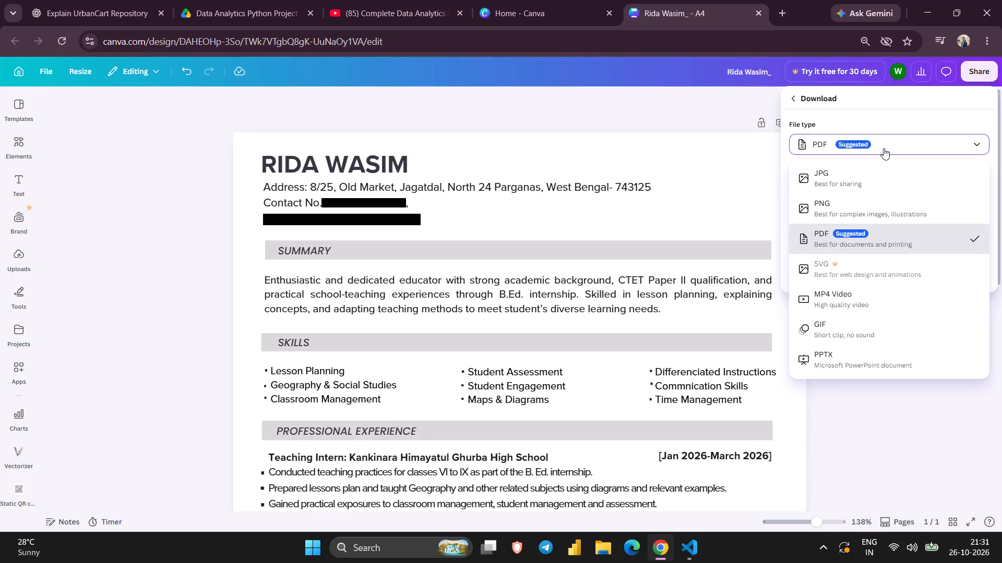
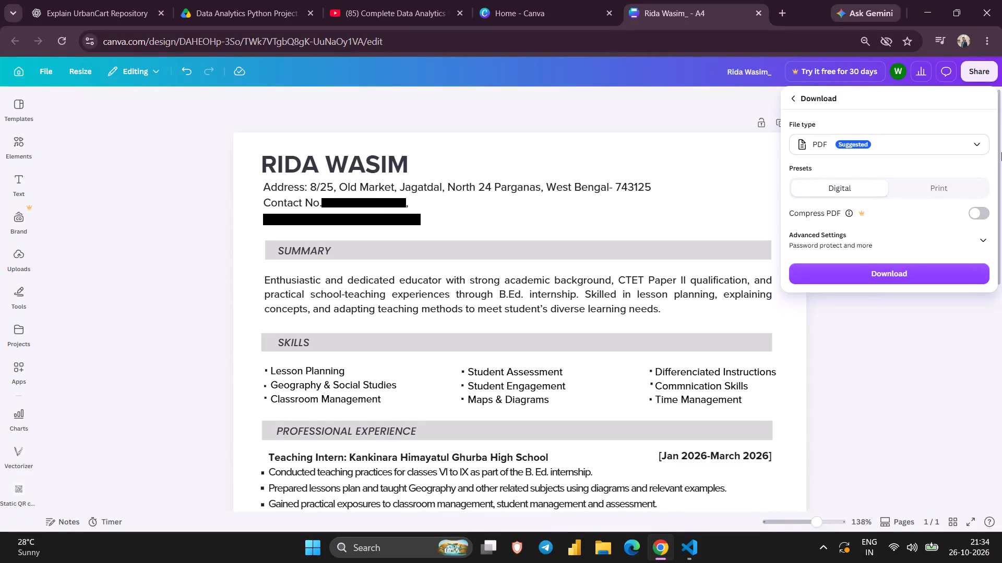
# Download the résumé as a PDF using the Digital preset.
pyautogui.click(916, 271)
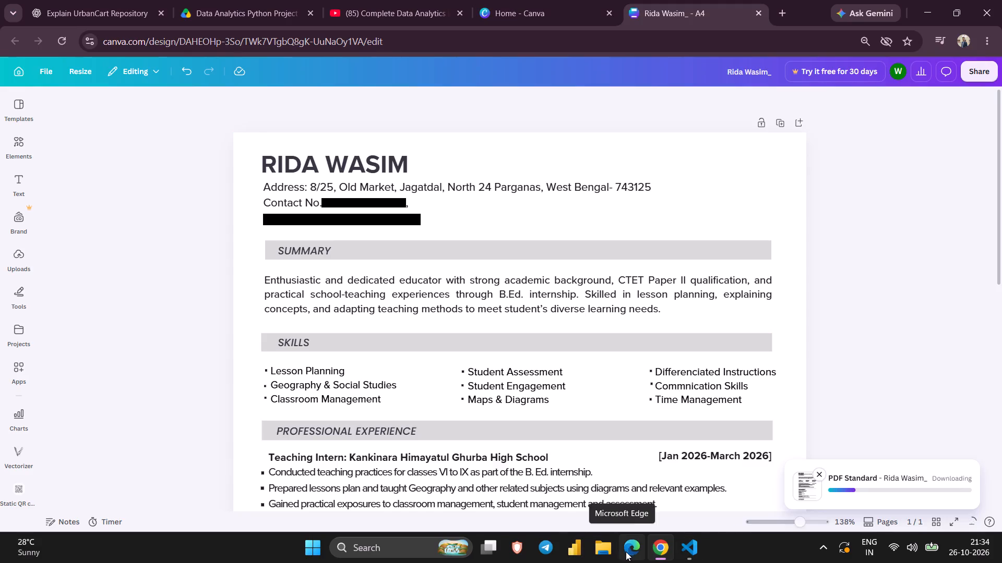
# Switch to File Explorer and copy the file name of yesterday's résumé PDF in the Downloads folder.
pyautogui.click(597, 547)
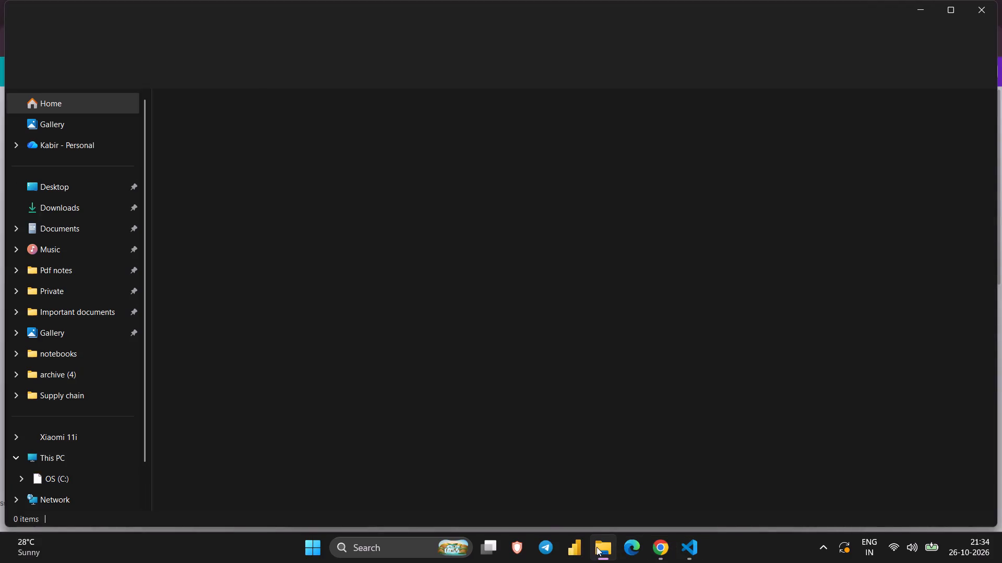
pyautogui.click(53, 204)
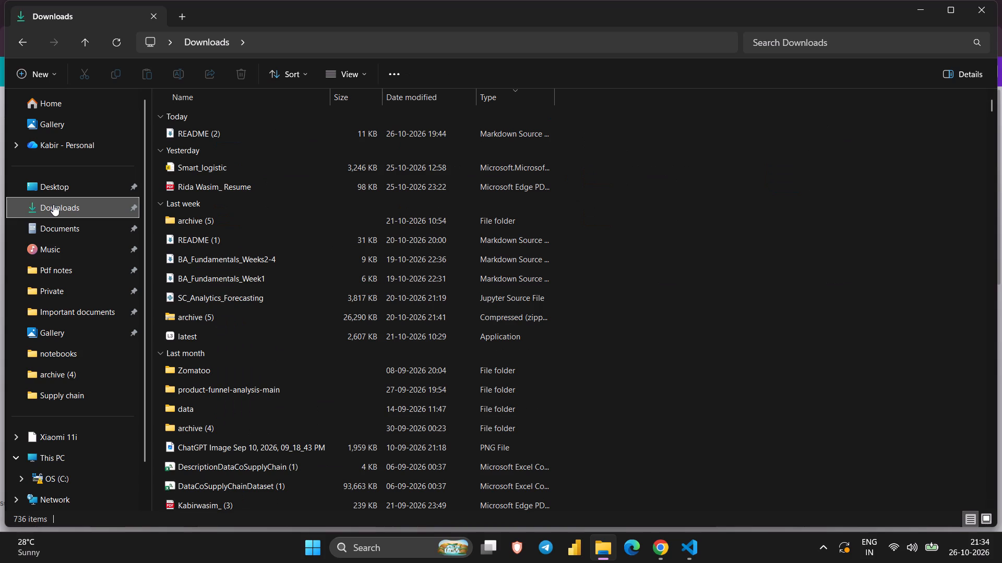
pyautogui.click(219, 190)
pyautogui.click(178, 72)
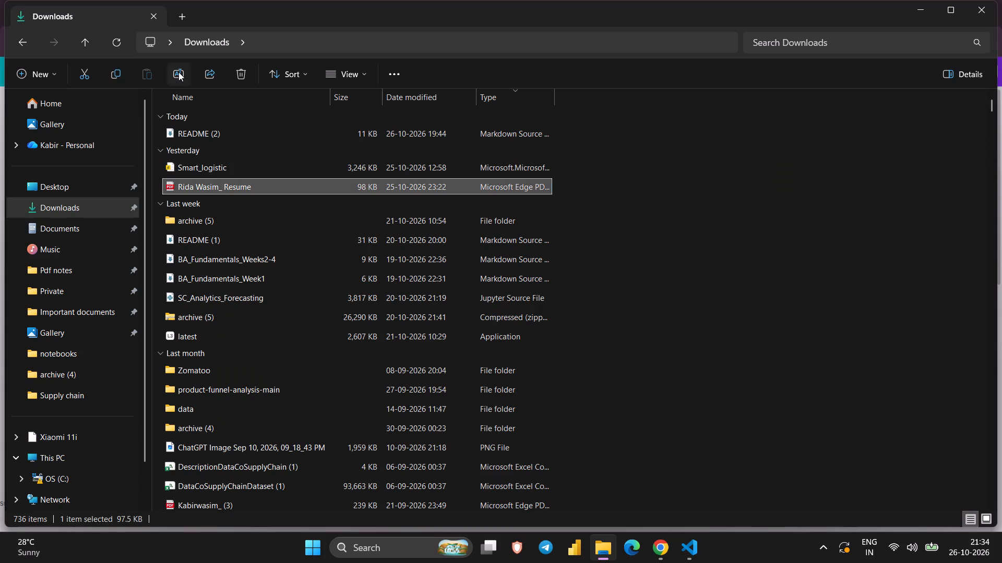
pyautogui.hotkey('ctrl', 'c')
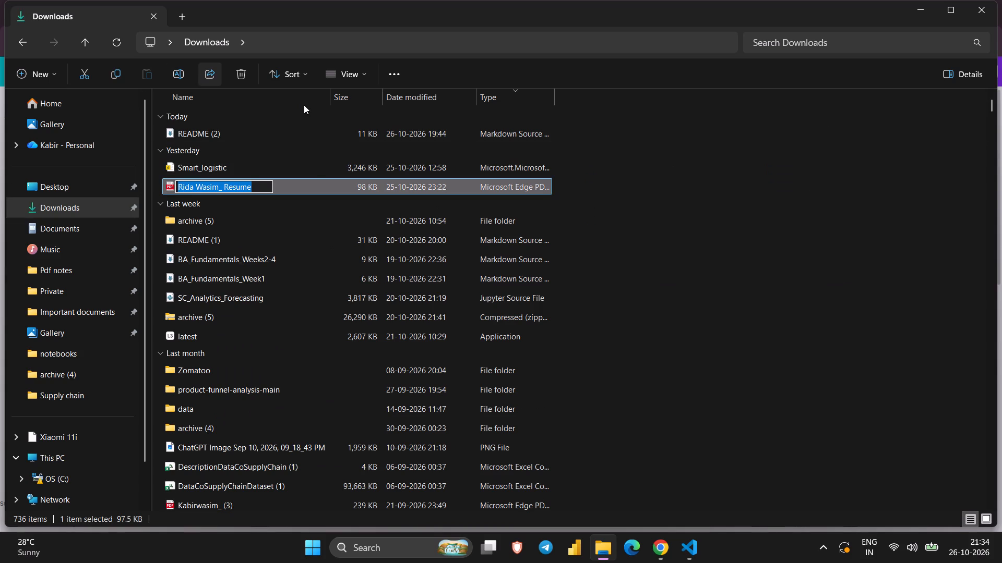
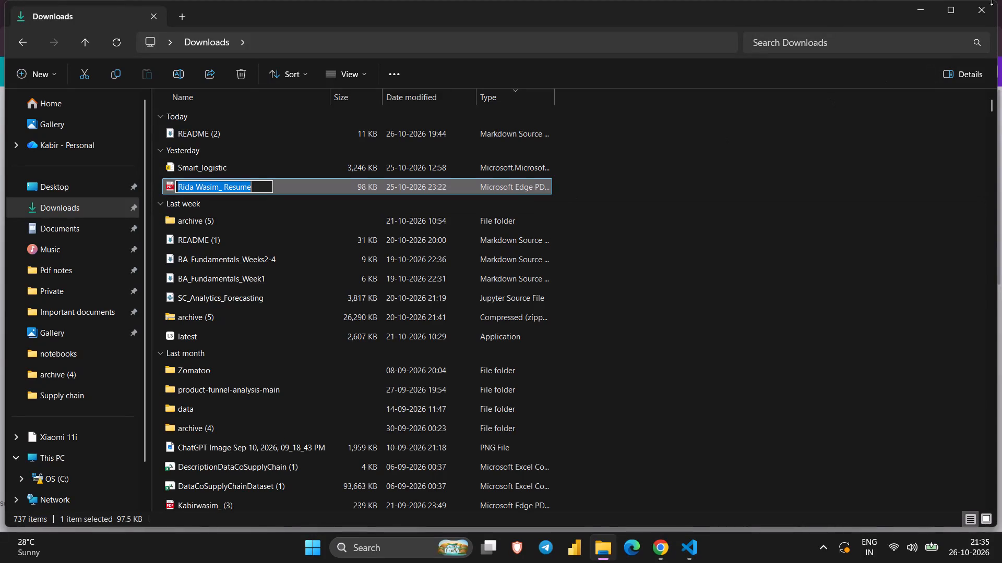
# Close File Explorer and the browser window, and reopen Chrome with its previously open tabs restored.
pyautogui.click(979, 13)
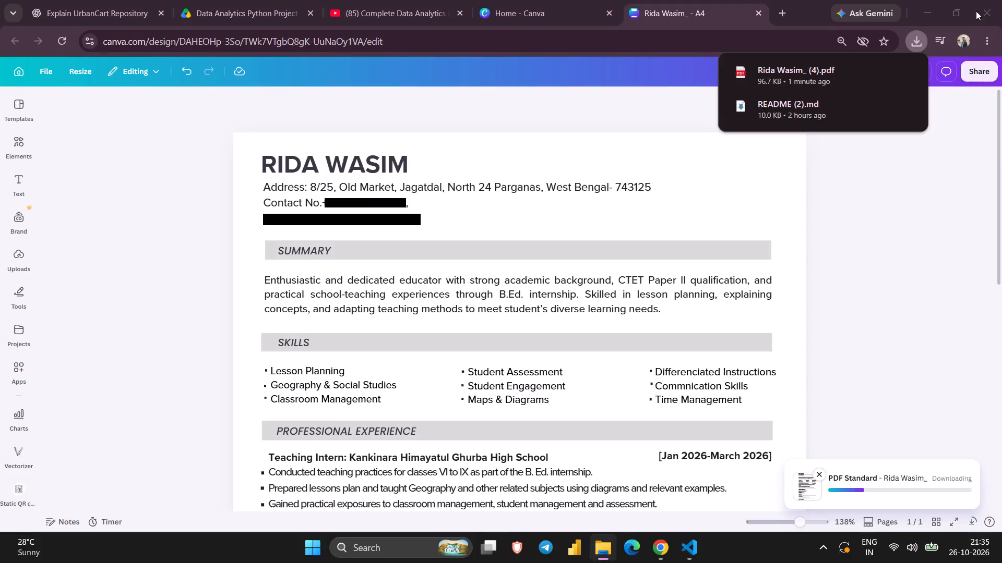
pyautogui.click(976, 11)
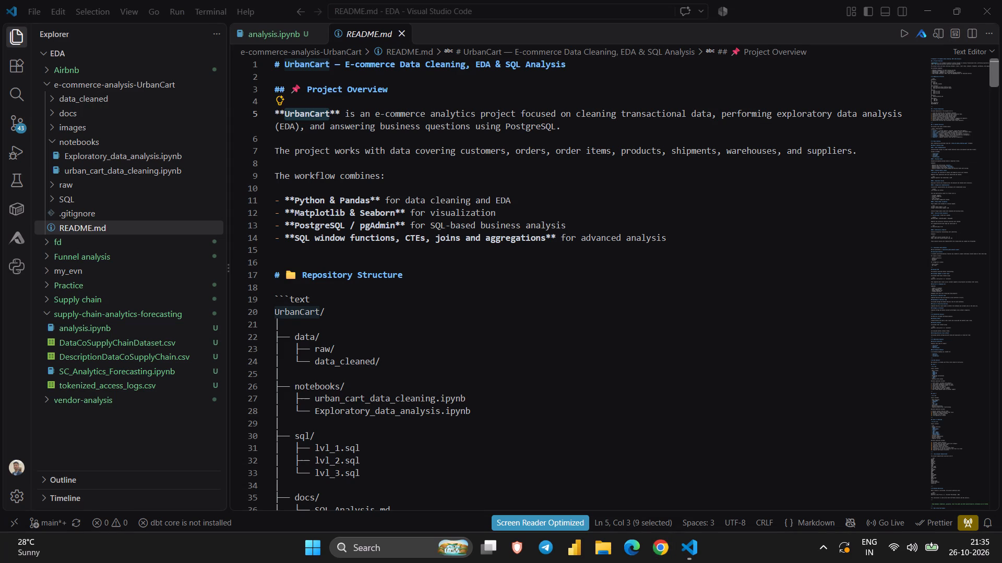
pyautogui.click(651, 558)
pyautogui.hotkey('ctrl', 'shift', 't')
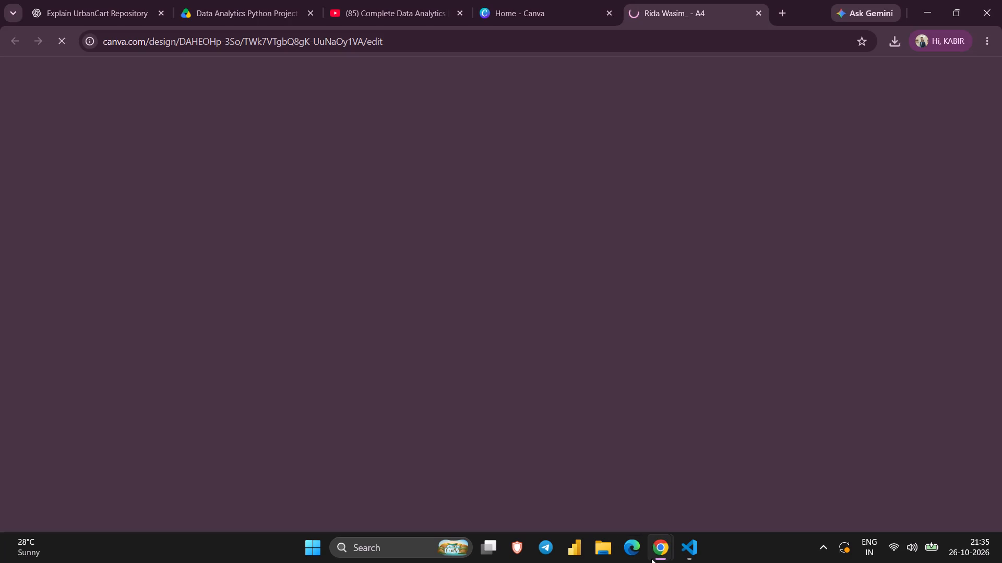
# Open the newest résumé PDF from Chrome's recent download history to view it.
pyautogui.click(663, 554)
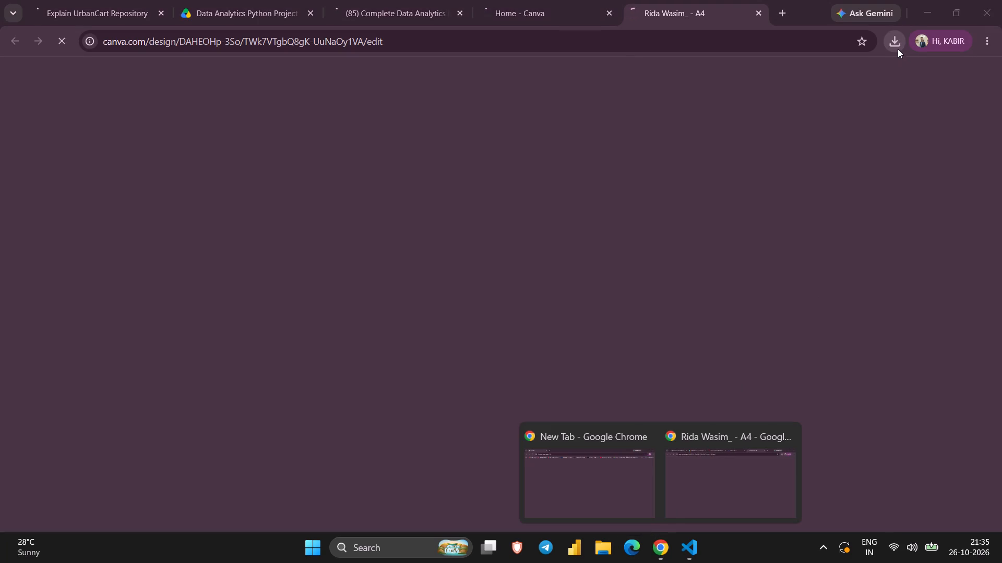
pyautogui.click(898, 49)
pyautogui.click(941, 46)
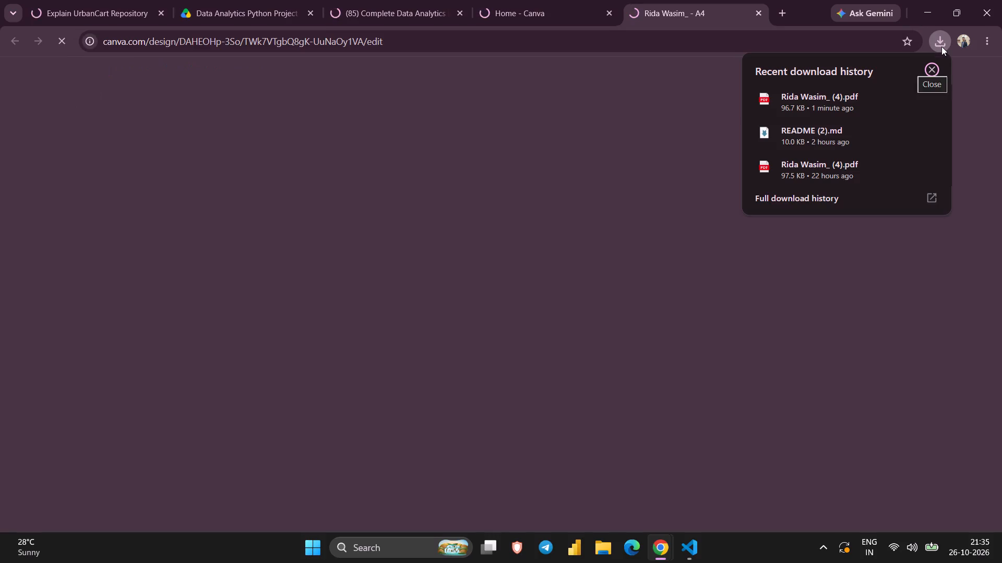
pyautogui.click(861, 101)
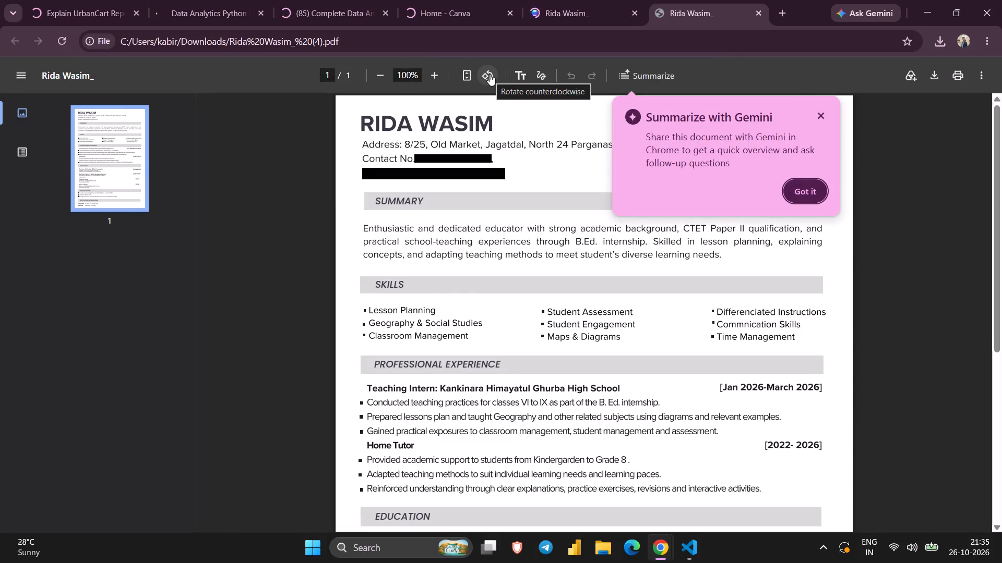
# Rename today's downloaded résumé PDF in the Downloads folder with the copied file name, accepting the suggested (2) suffix.
pyautogui.click(601, 558)
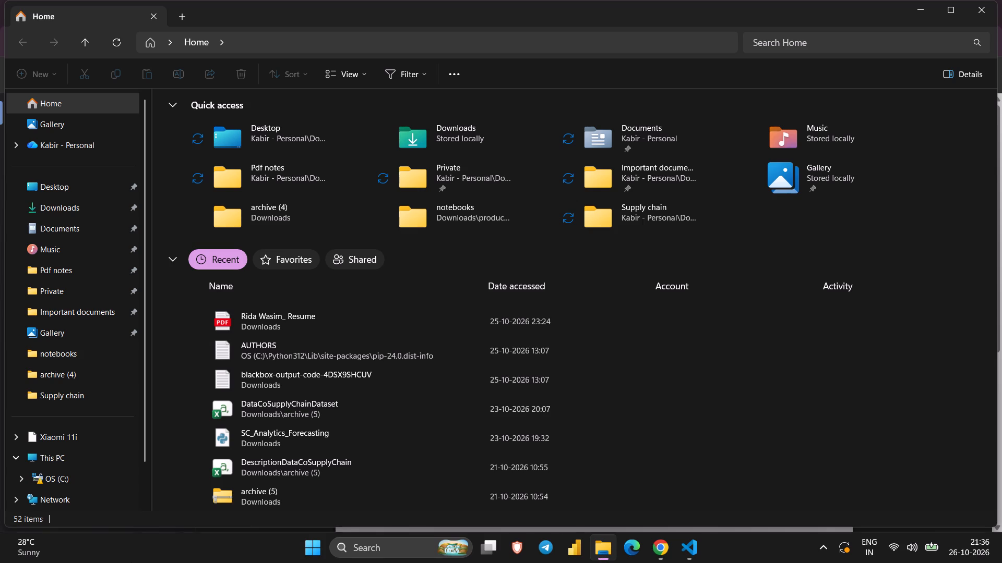
pyautogui.click(73, 206)
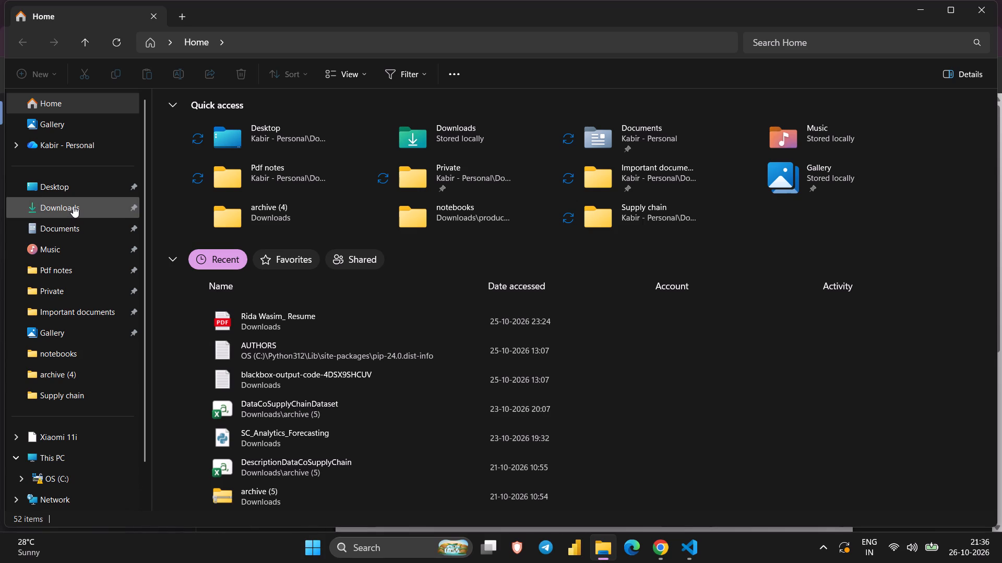
pyautogui.click(200, 136)
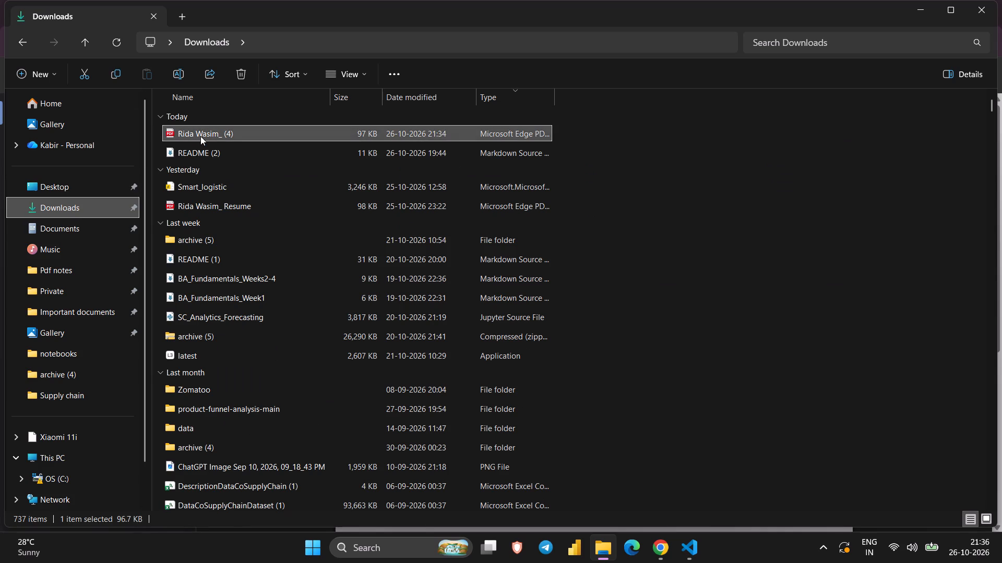
pyautogui.click(179, 75)
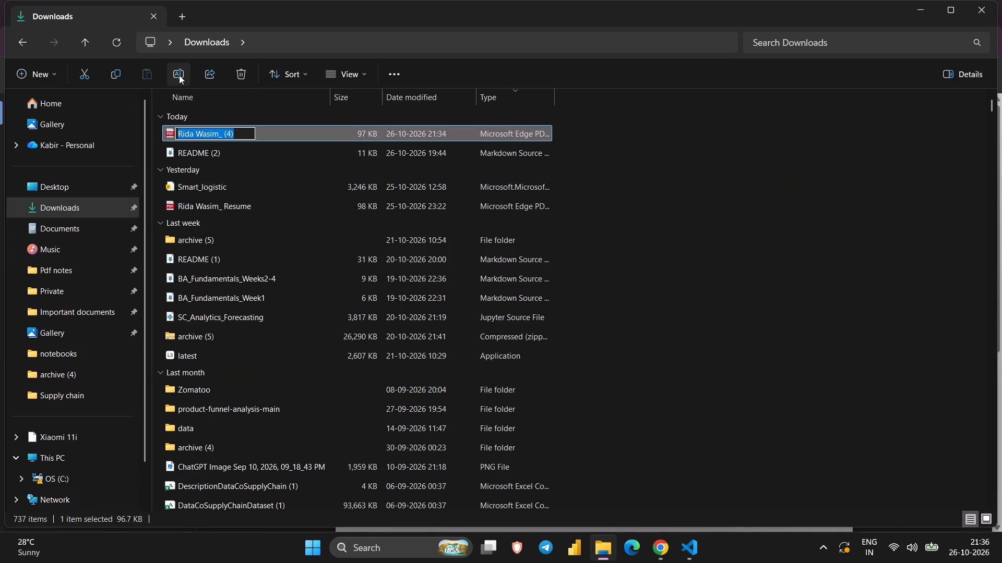
pyautogui.hotkey('ctrl', 'v')
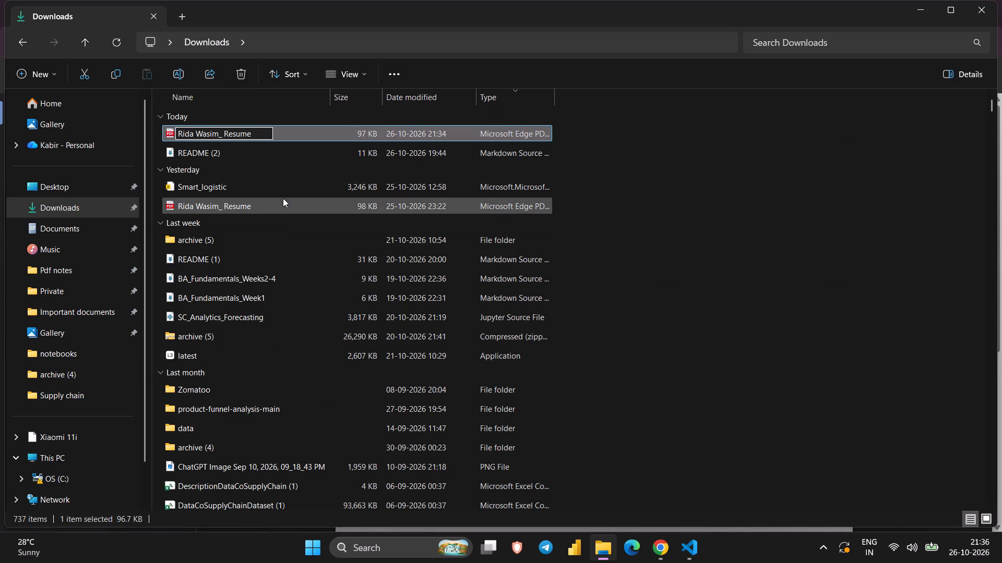
pyautogui.click(283, 198)
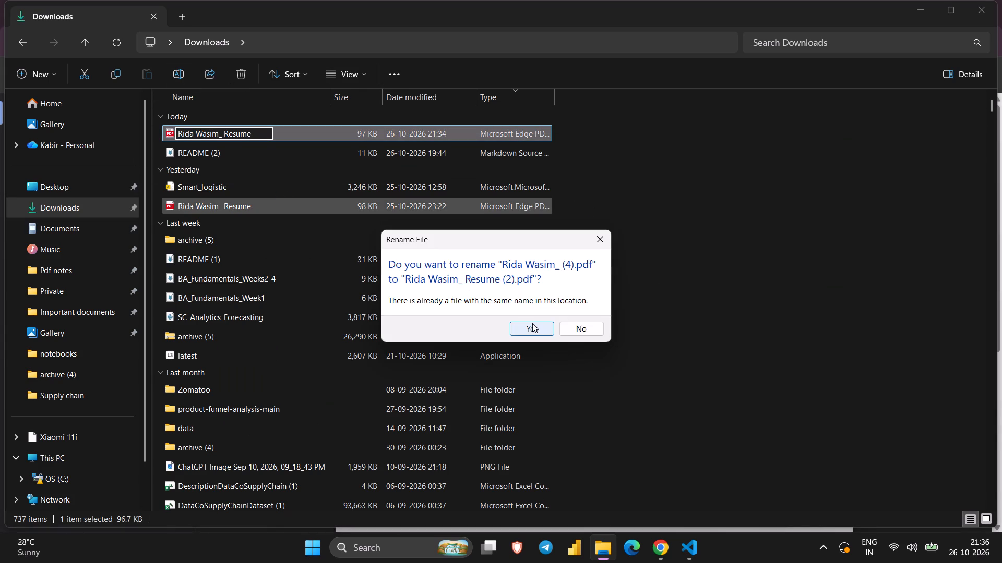
pyautogui.click(532, 323)
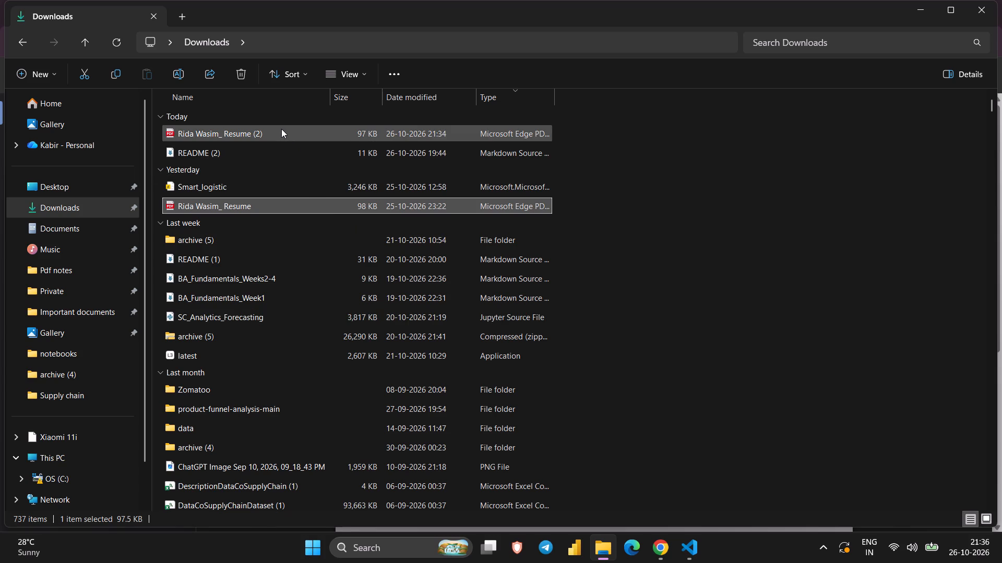
# Delete yesterday's résumé PDF from the Downloads folder.
pyautogui.click(281, 129)
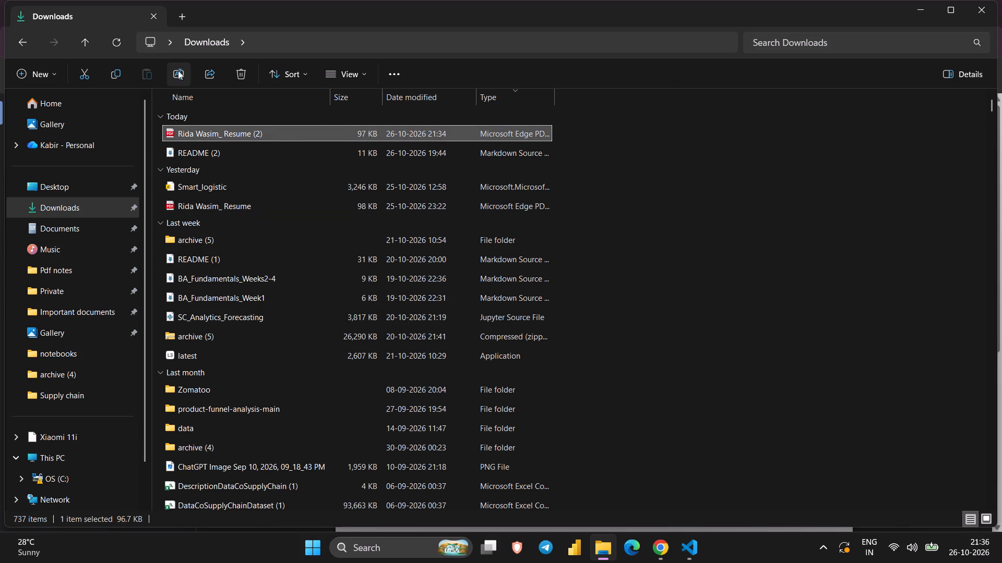
pyautogui.click(184, 71)
pyautogui.click(261, 204)
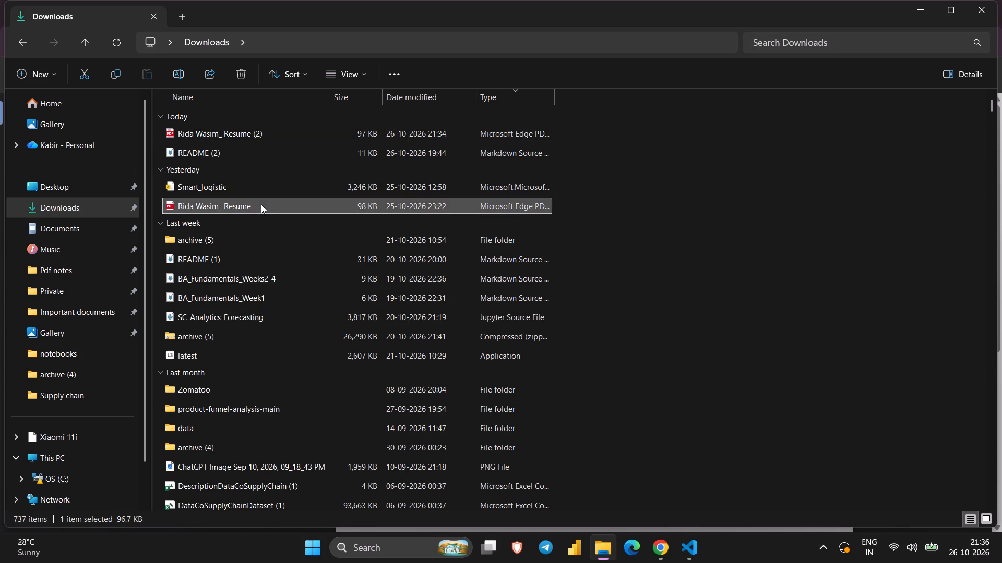
pyautogui.click(244, 76)
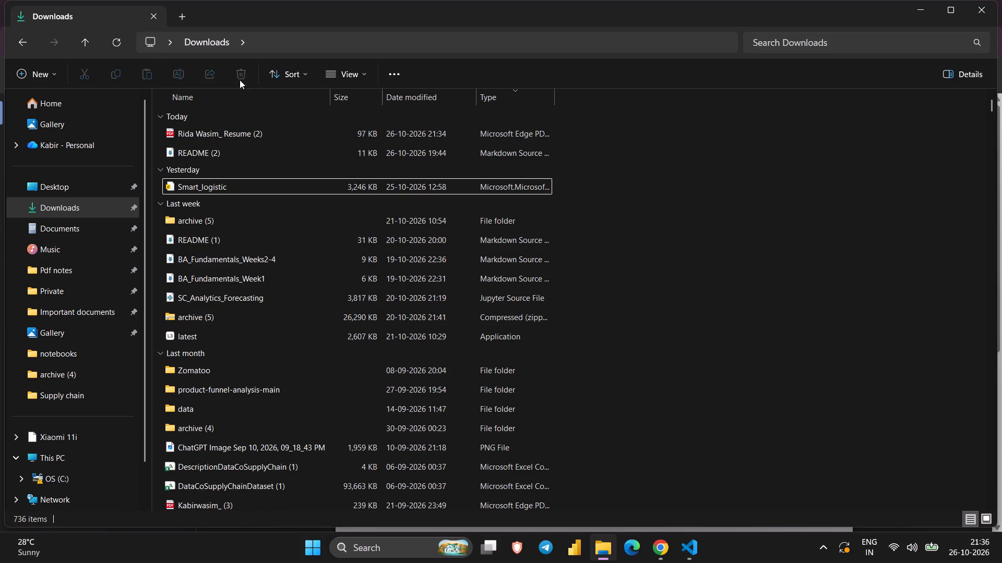
# Remove the (2) suffix from today's résumé PDF file name and close File Explorer.
pyautogui.doubleClick(245, 134)
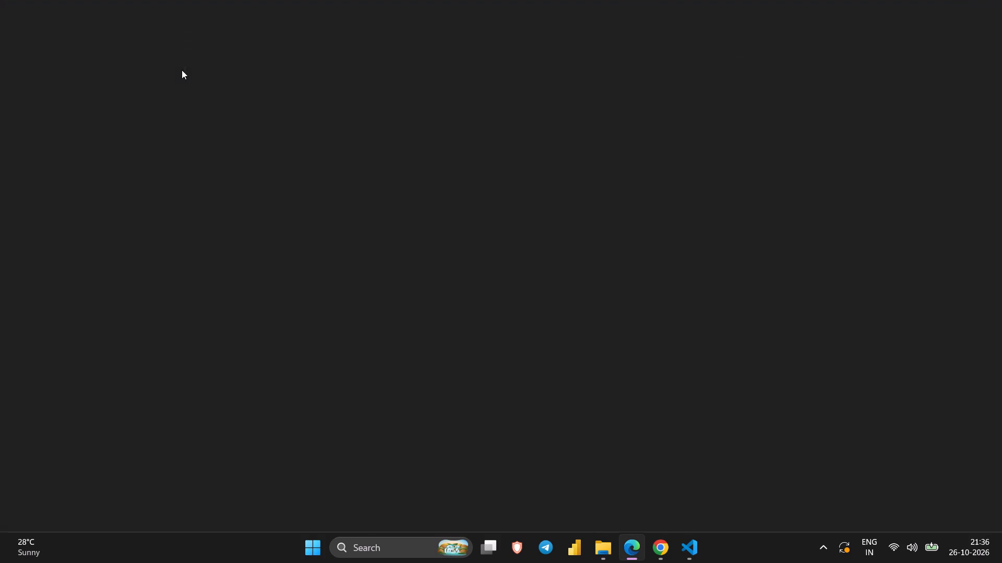
pyautogui.click(1001, 0)
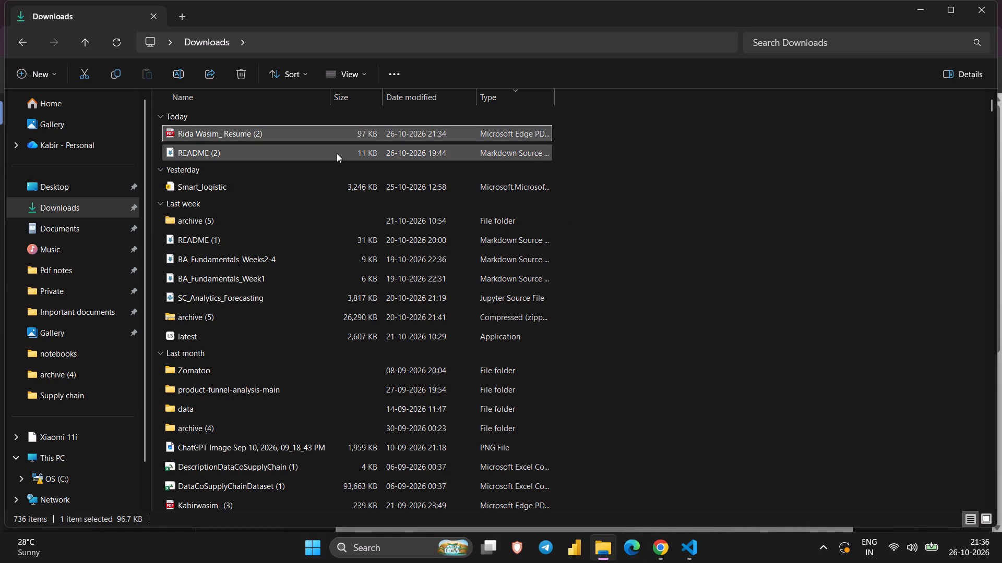
pyautogui.click(175, 70)
pyautogui.press('Right')
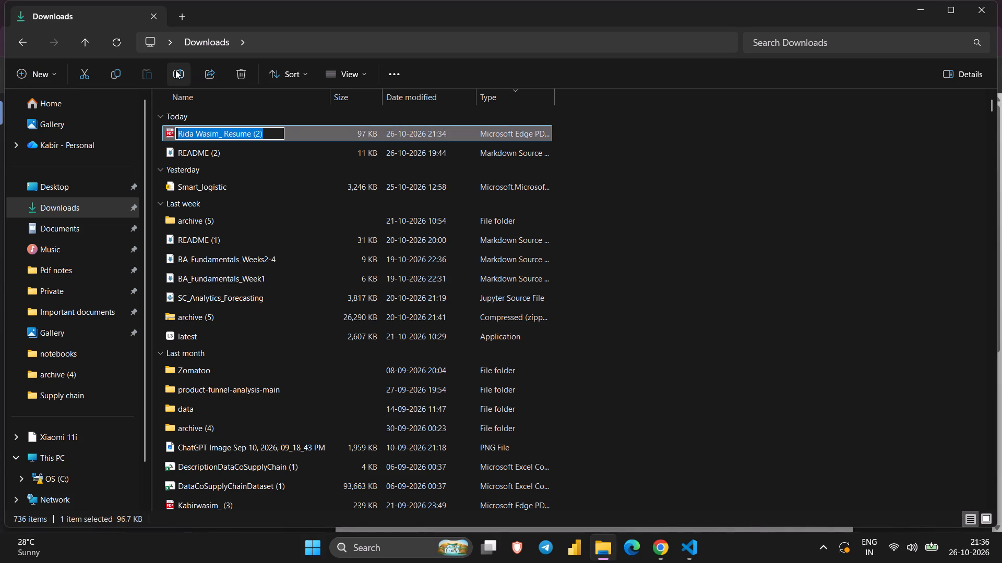
pyautogui.press('BackSpace')
pyautogui.press('BackSpace')
pyautogui.press('BackSpace')
pyautogui.press('BackSpace')
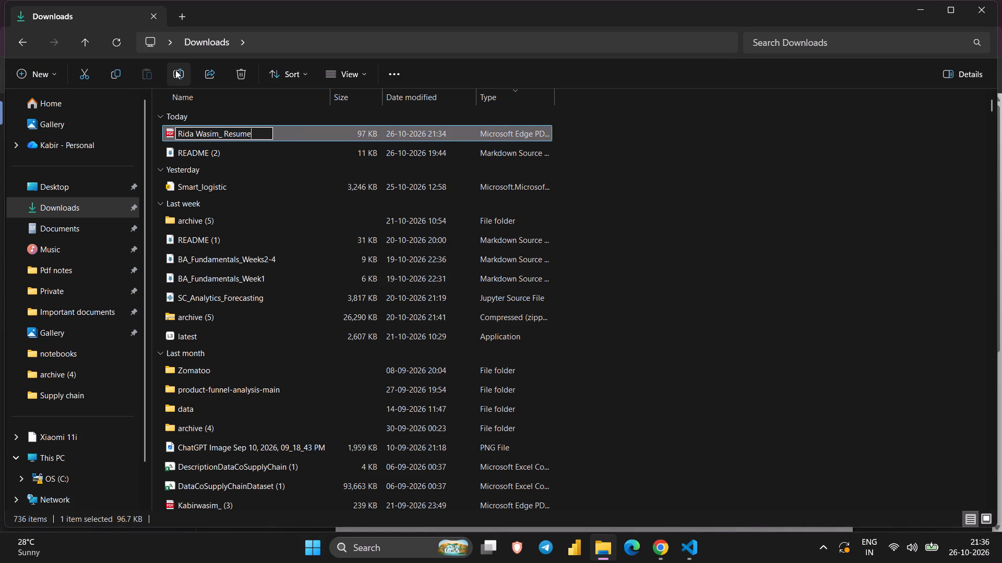
pyautogui.press('Return')
pyautogui.click(1001, 7)
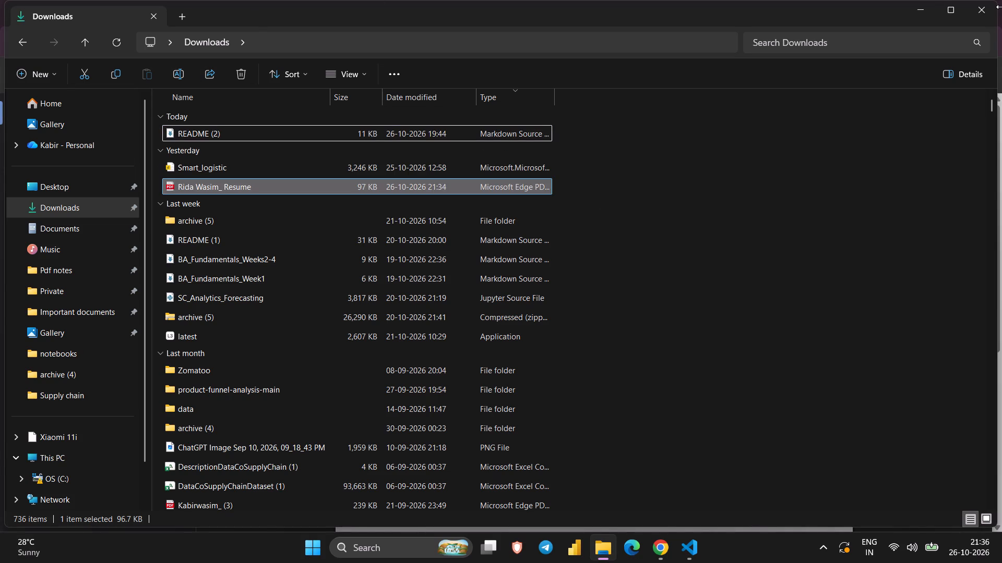
pyautogui.click(982, 16)
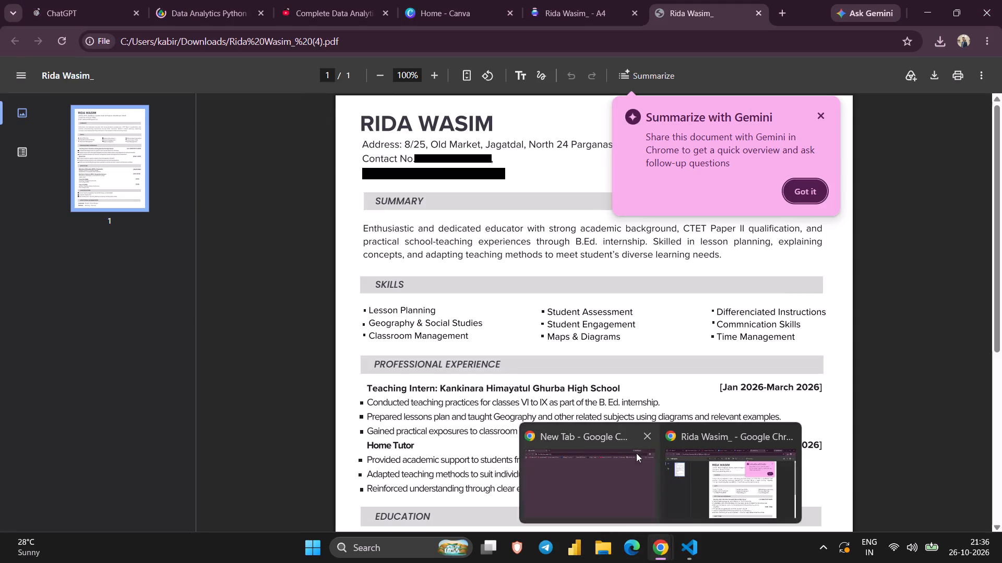
# Close the résumé PDF, Canva résumé design and Canva home tabs in Chrome.
pyautogui.click(759, 13)
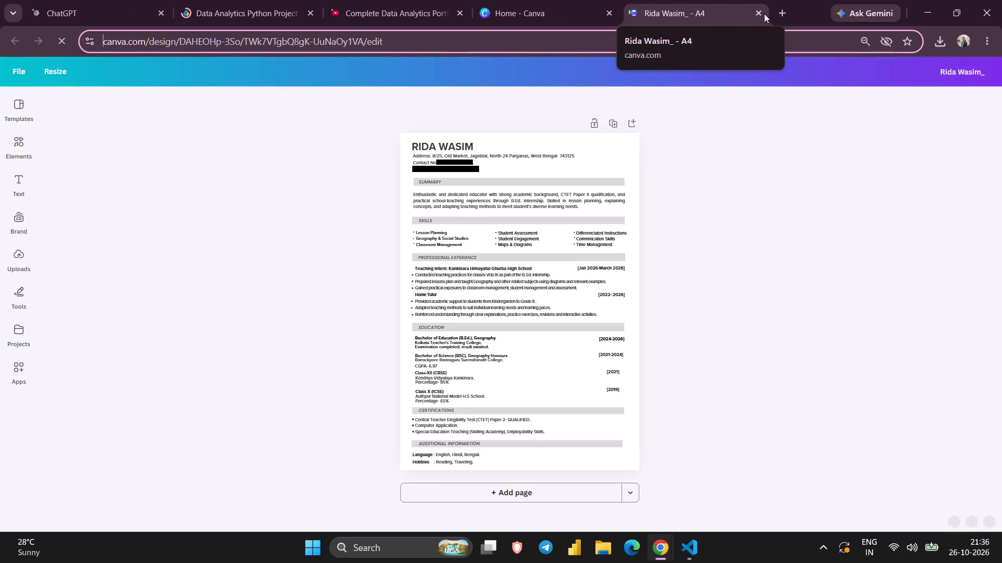
pyautogui.moveTo(764, 14); pyautogui.dragTo(758, 12)
pyautogui.click(758, 12)
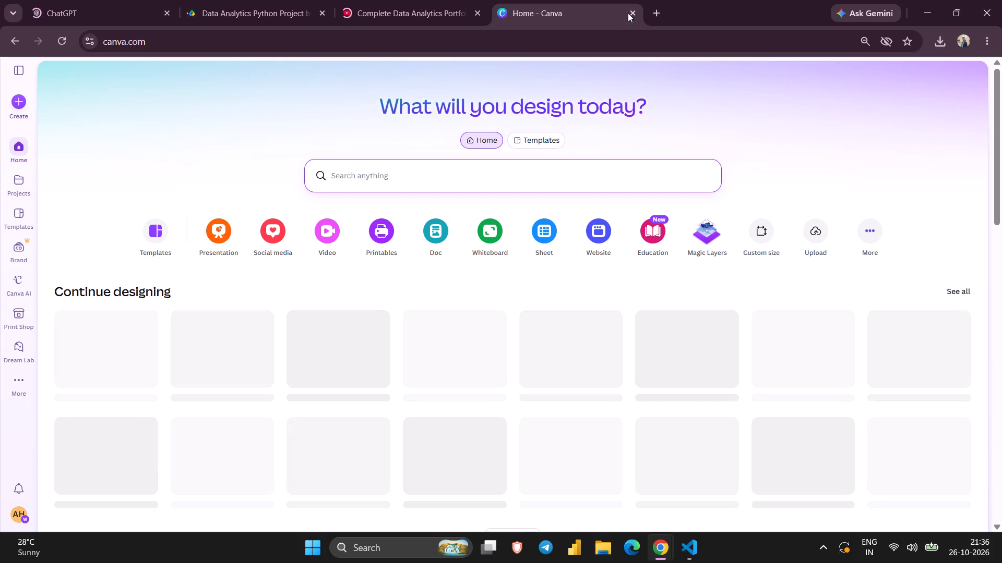
pyautogui.click(631, 13)
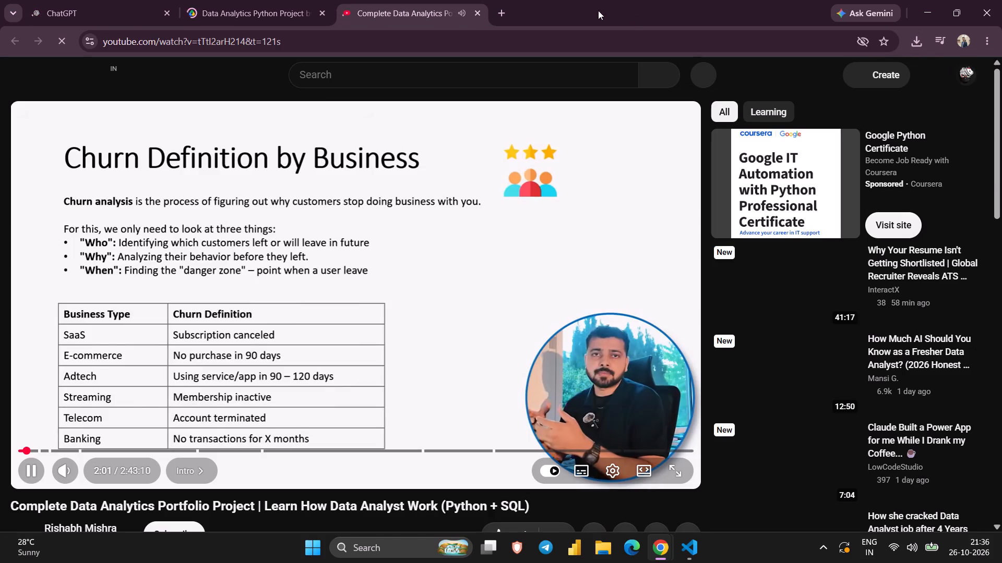
# Open a new browser tab and pause the data analytics portfolio project video on YouTube.
pyautogui.click(503, 8)
pyautogui.click(431, 0)
pyautogui.press('space')
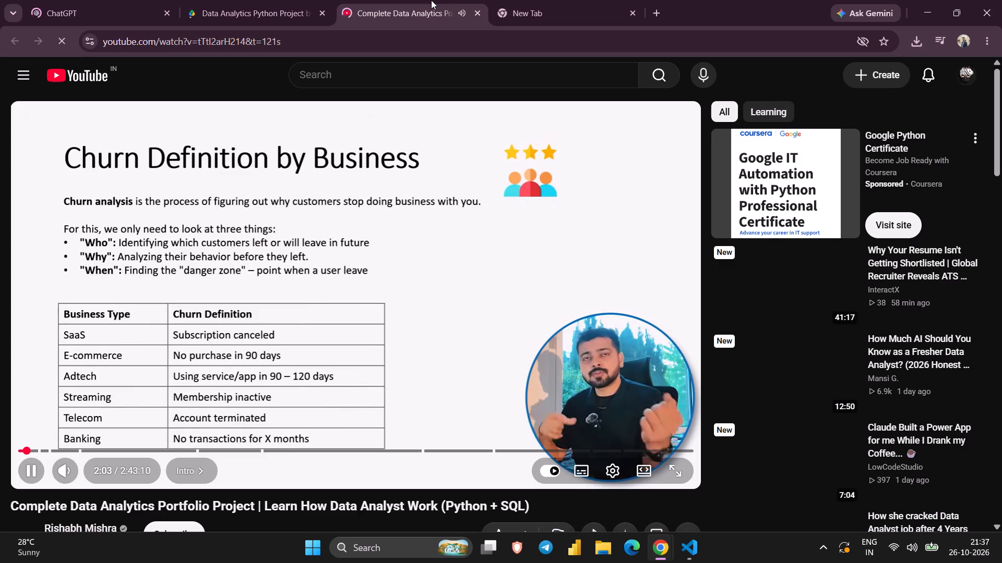
# Launch WhatsApp from the recent Windows searches.
pyautogui.click(379, 546)
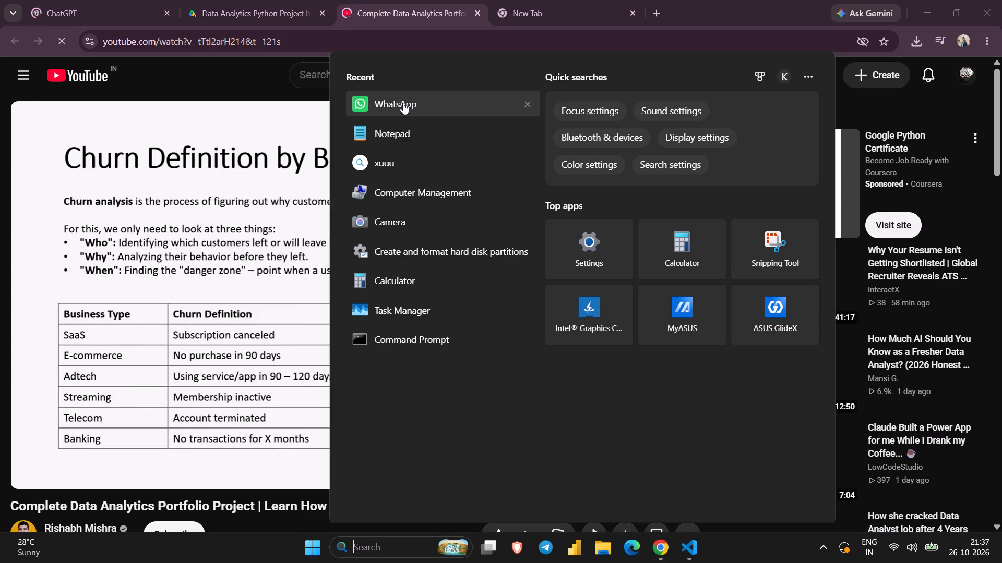
pyautogui.click(403, 103)
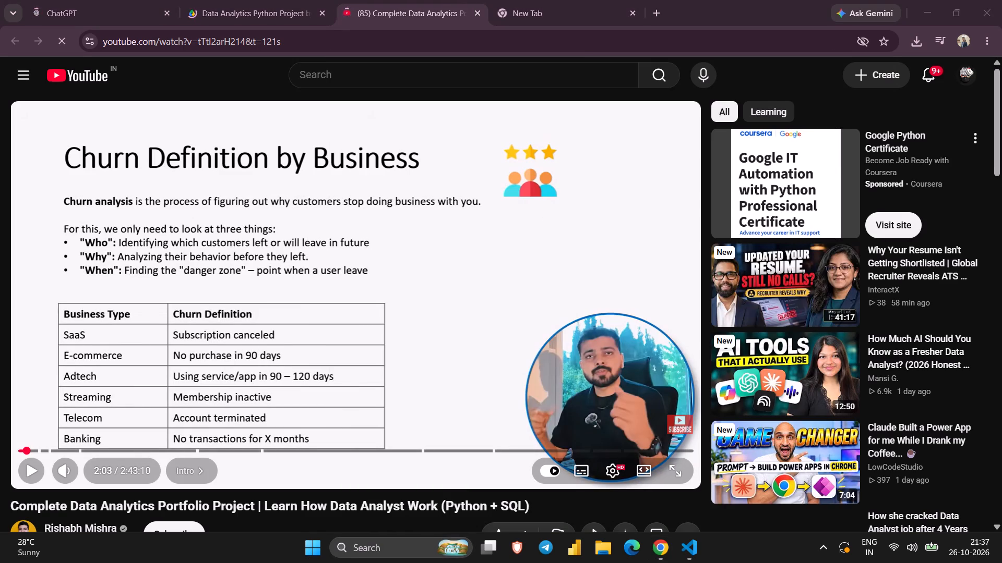